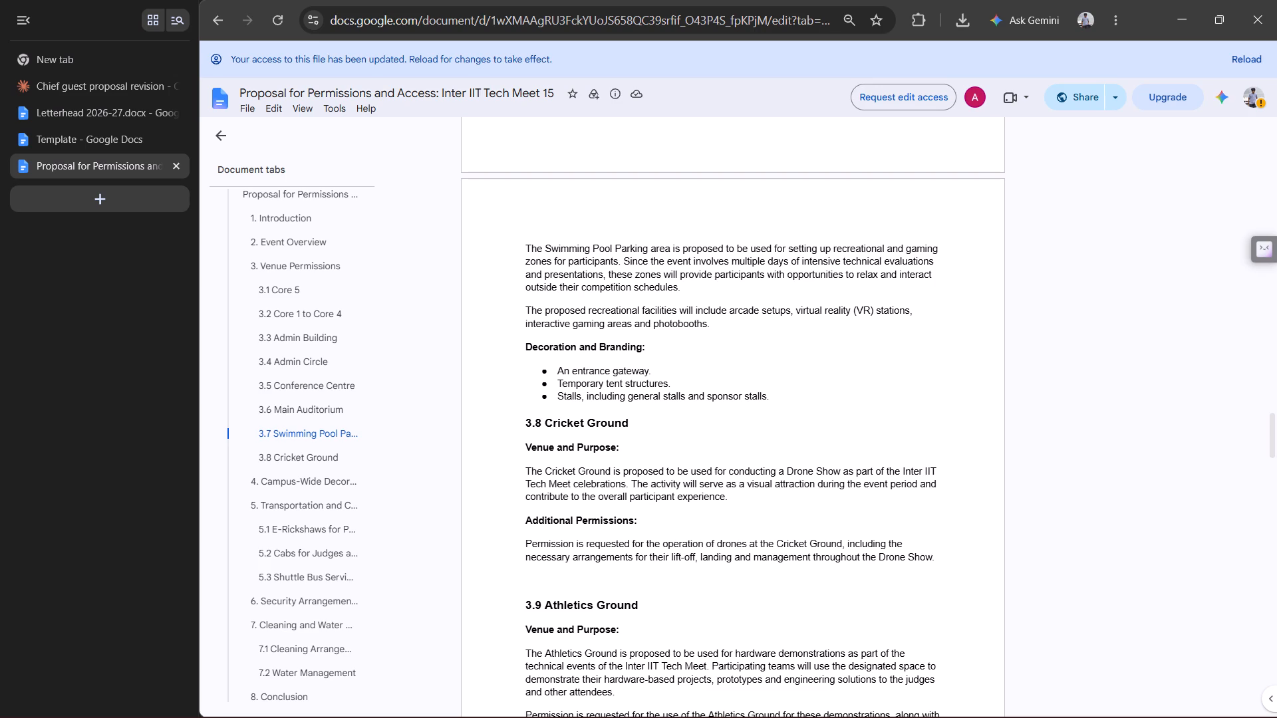
Review the venue sections from 3.7 Swimming Pool Parking through 3.10 New SAC and the start of section 4.
scroll(706, 527, "down", 1)
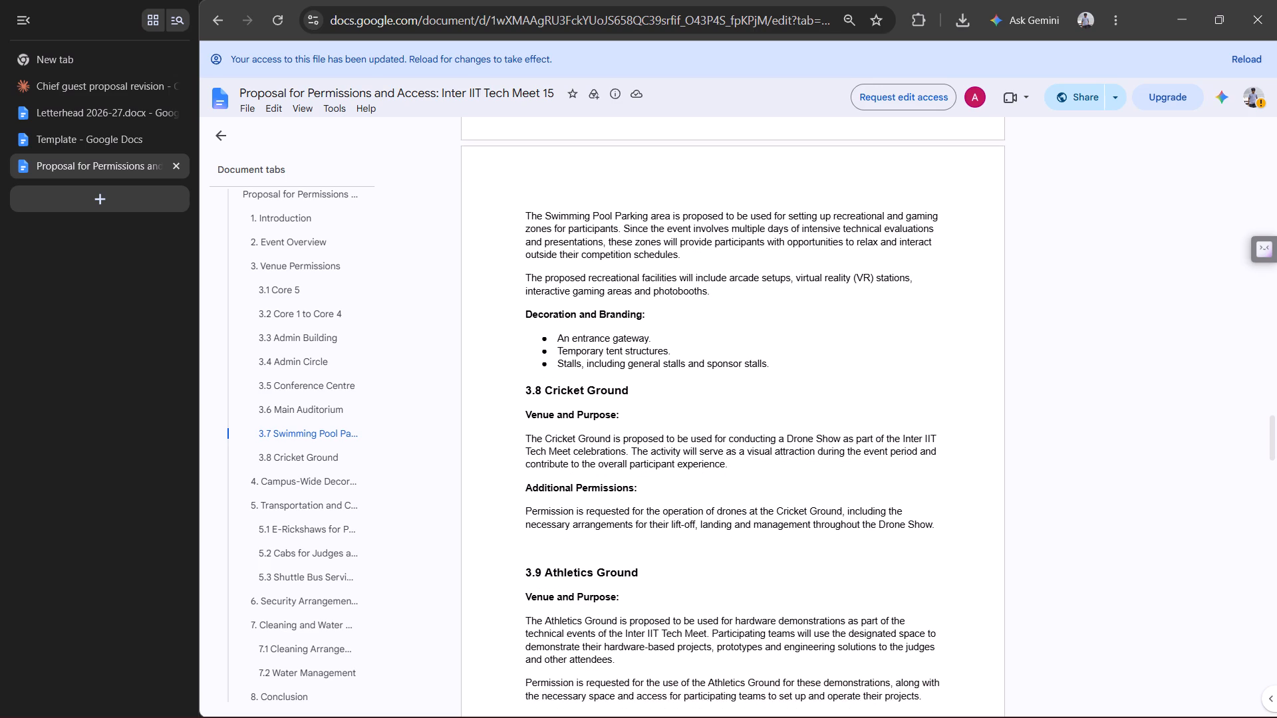
scroll(706, 527, "down", 1)
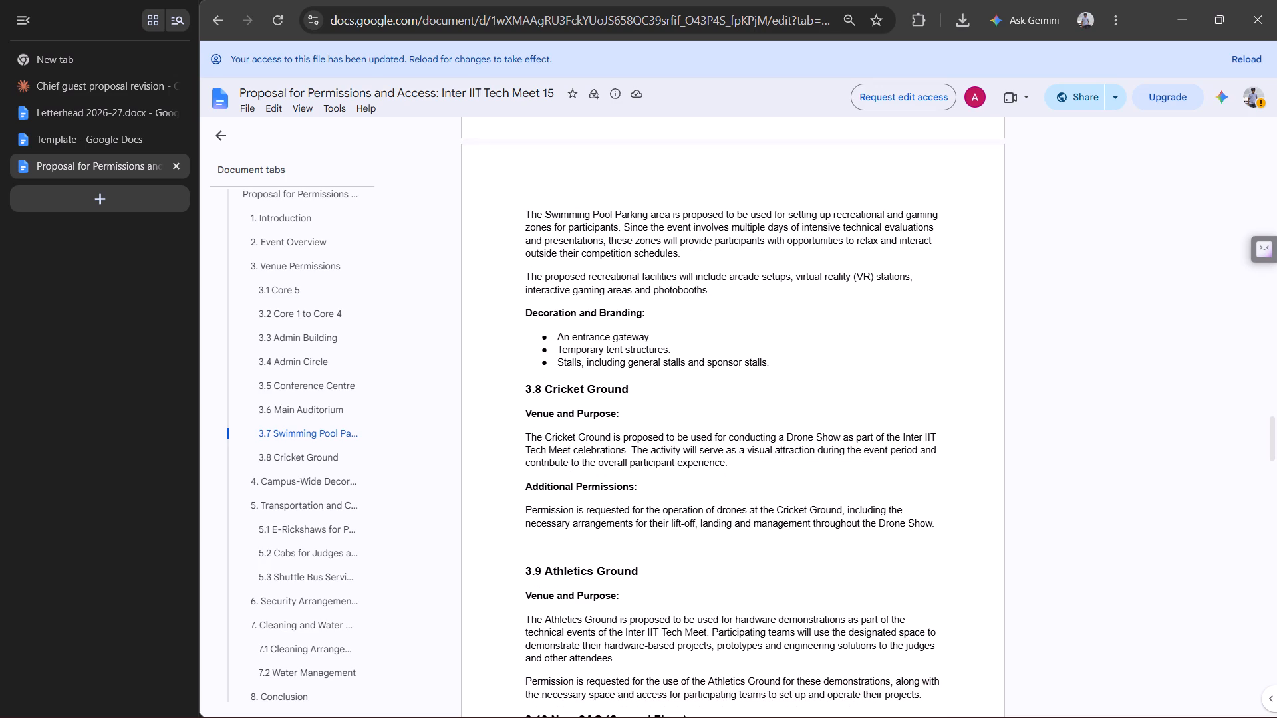
scroll(706, 527, "down", 1)
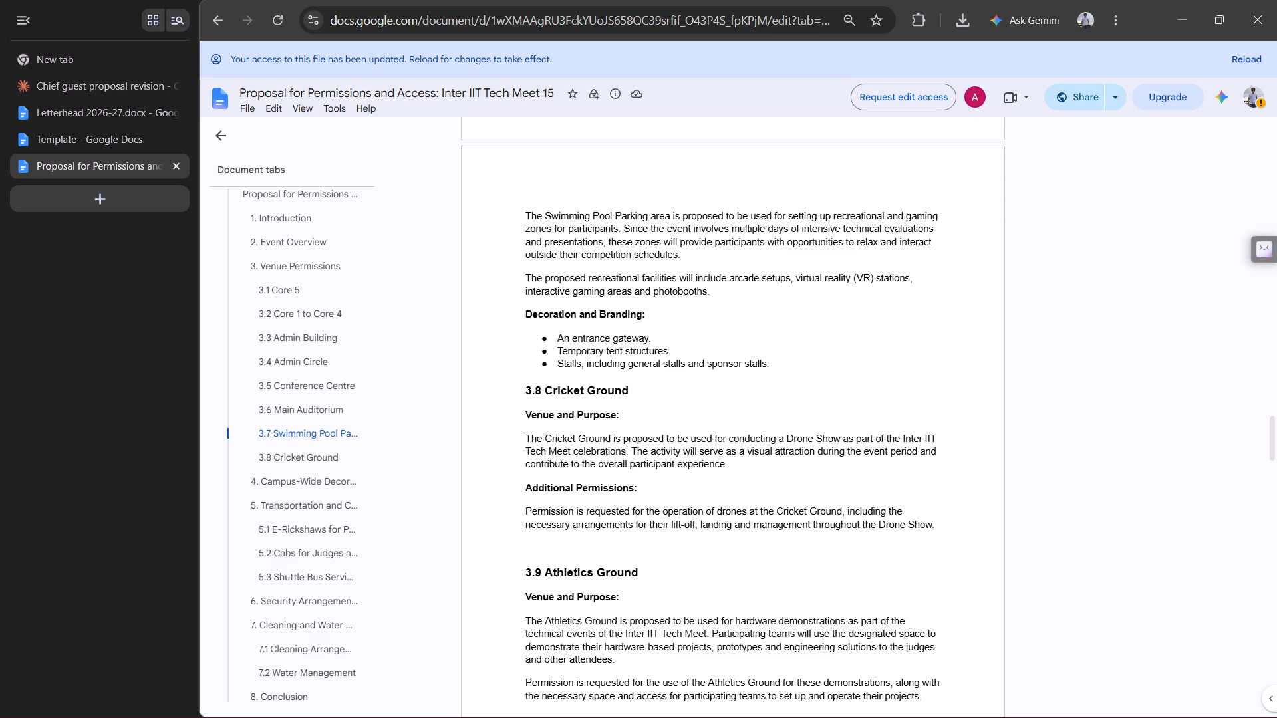
scroll(706, 665, "down", 2)
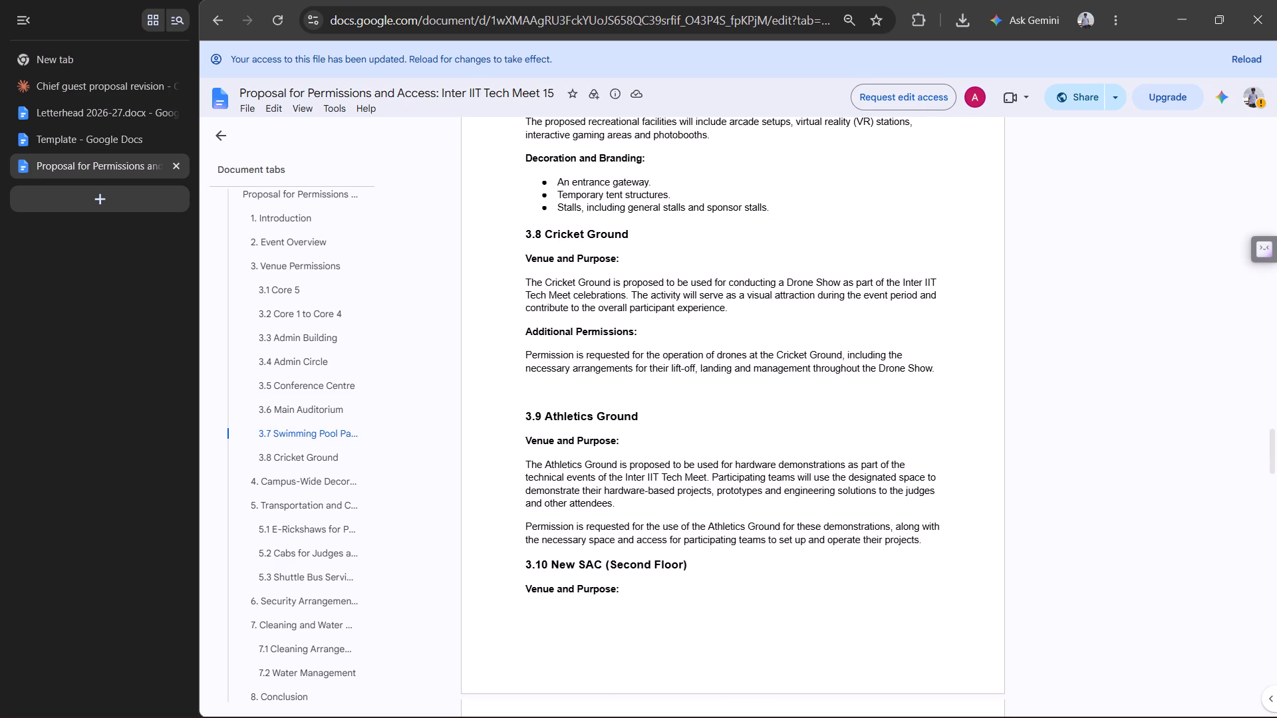
scroll(706, 665, "down", 5)
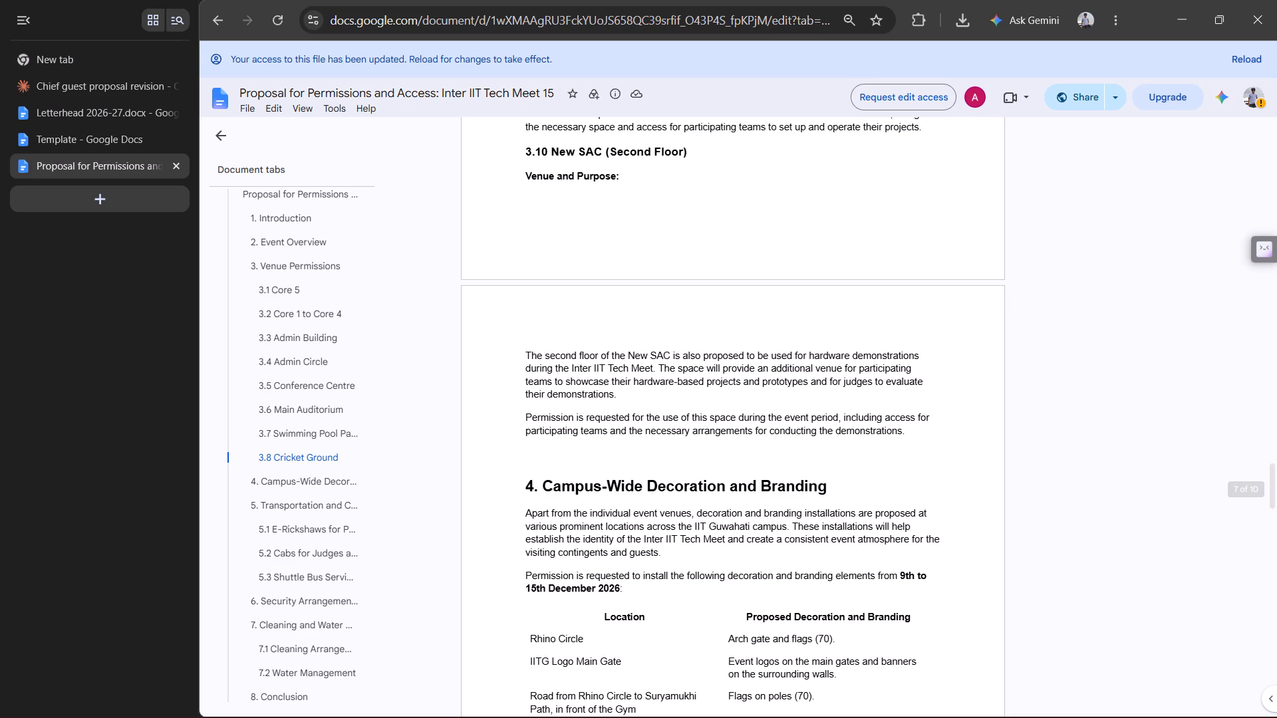
scroll(706, 665, "up", 3)
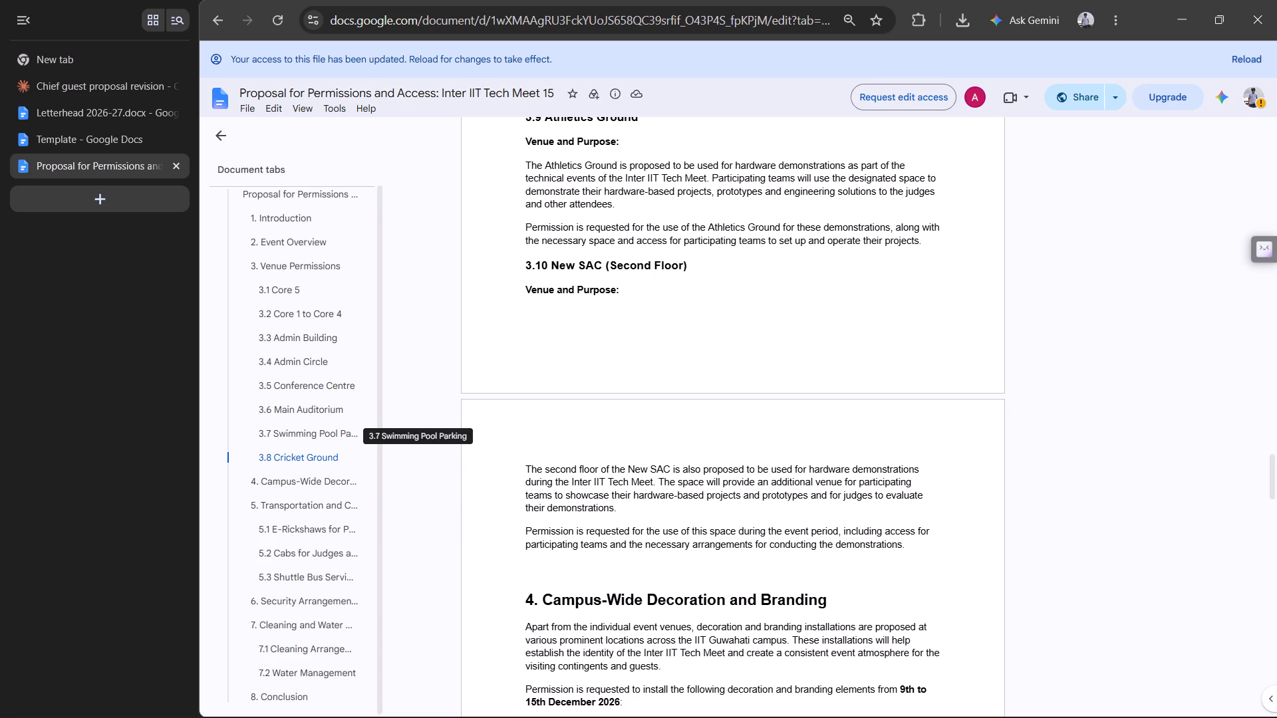
scroll(513, 561, "up", 1)
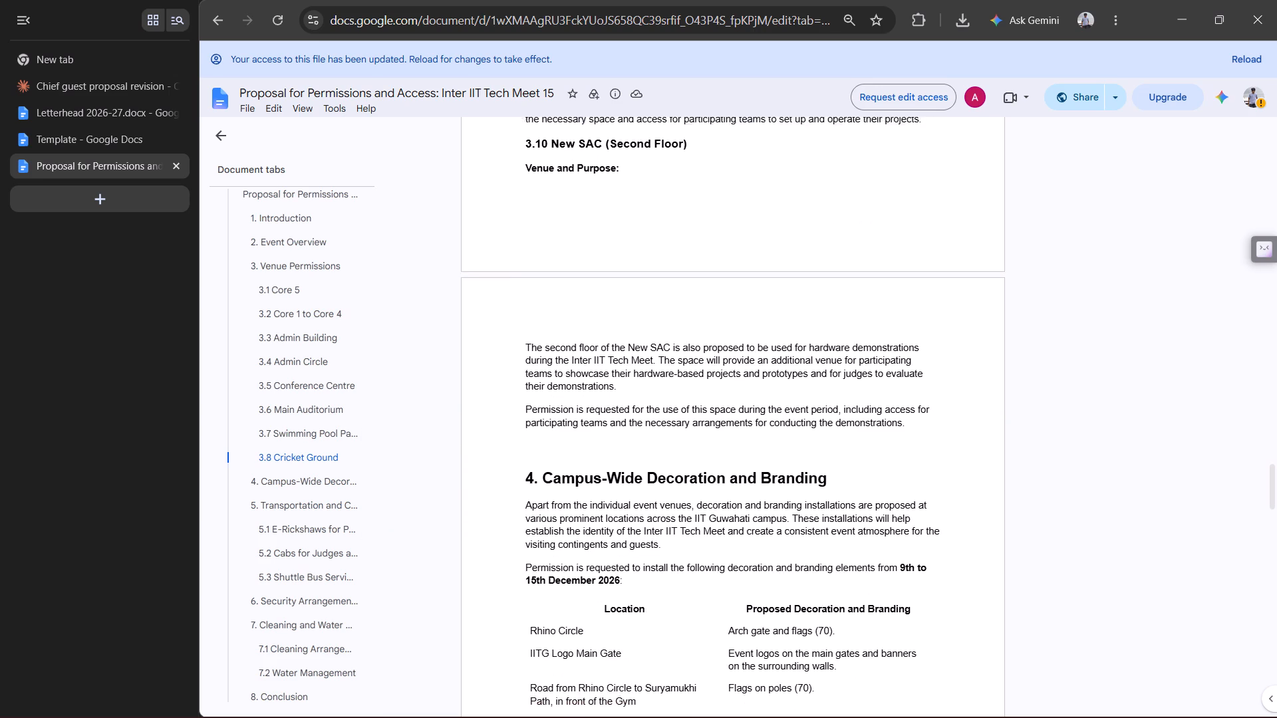
scroll(513, 561, "up", 1)
scroll(513, 561, "down", 1)
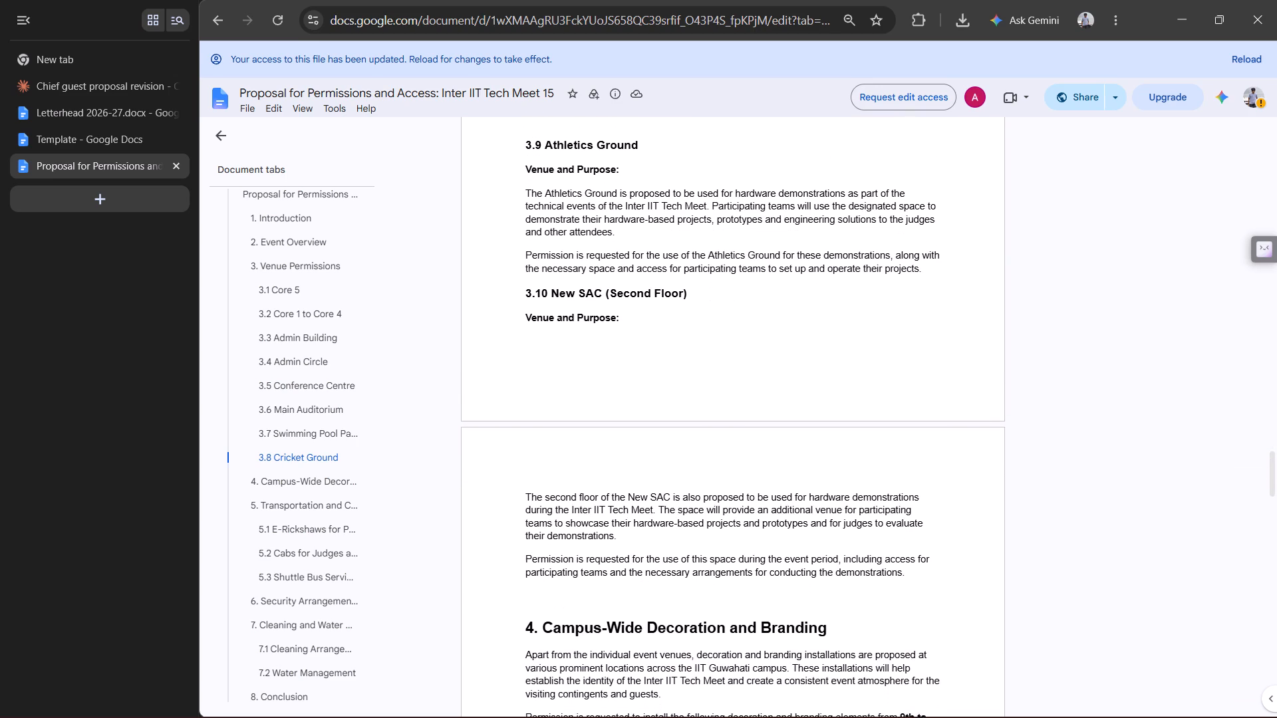
scroll(513, 561, "down", 1)
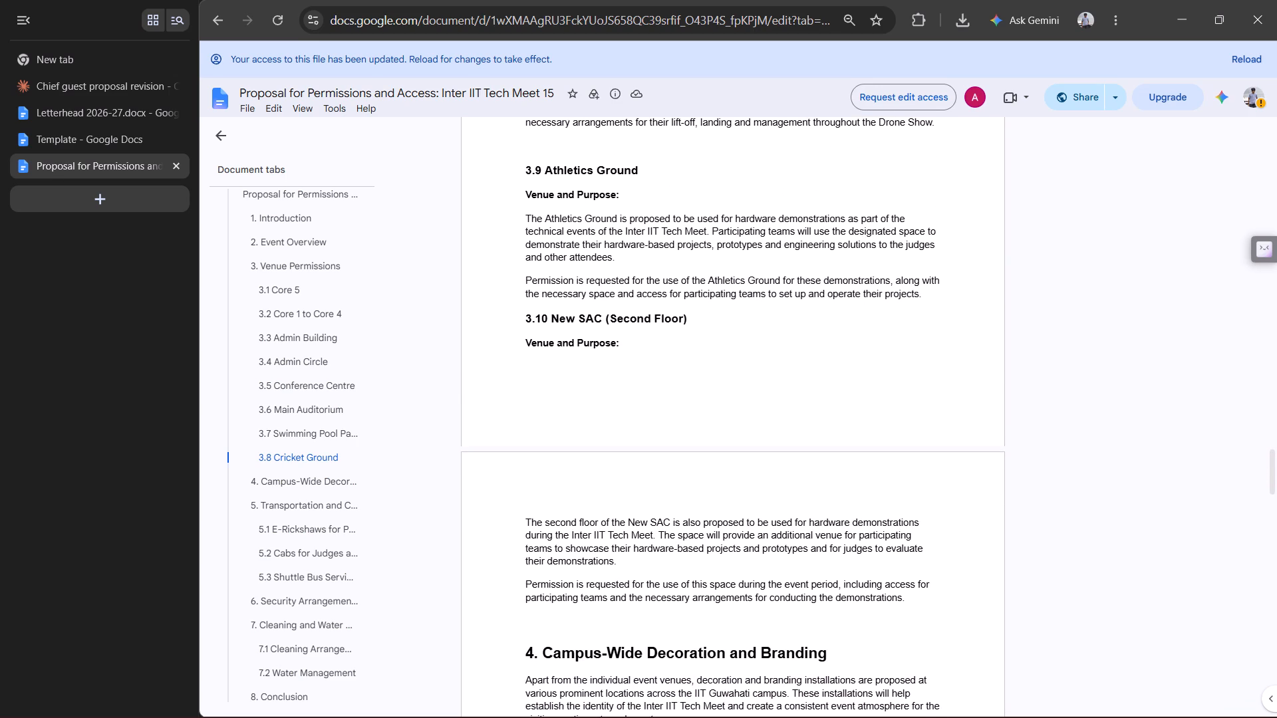
scroll(611, 194, "up", 4)
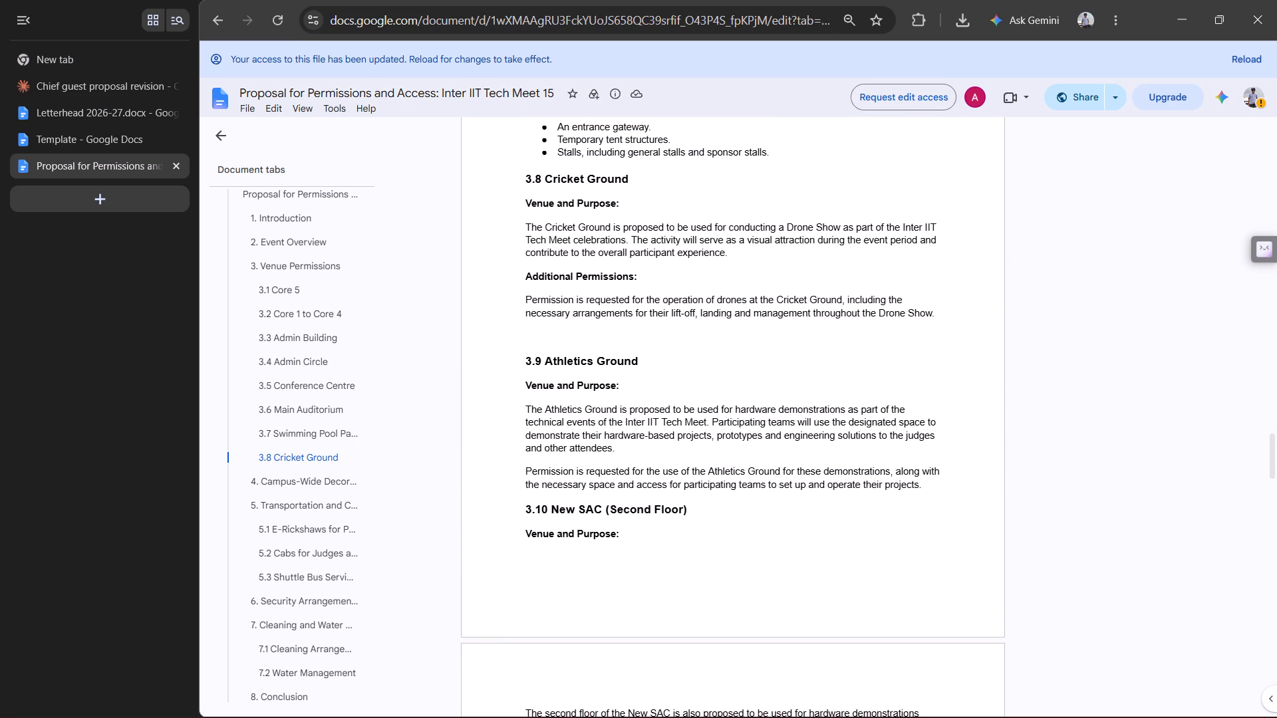
scroll(744, 463, "down", 3)
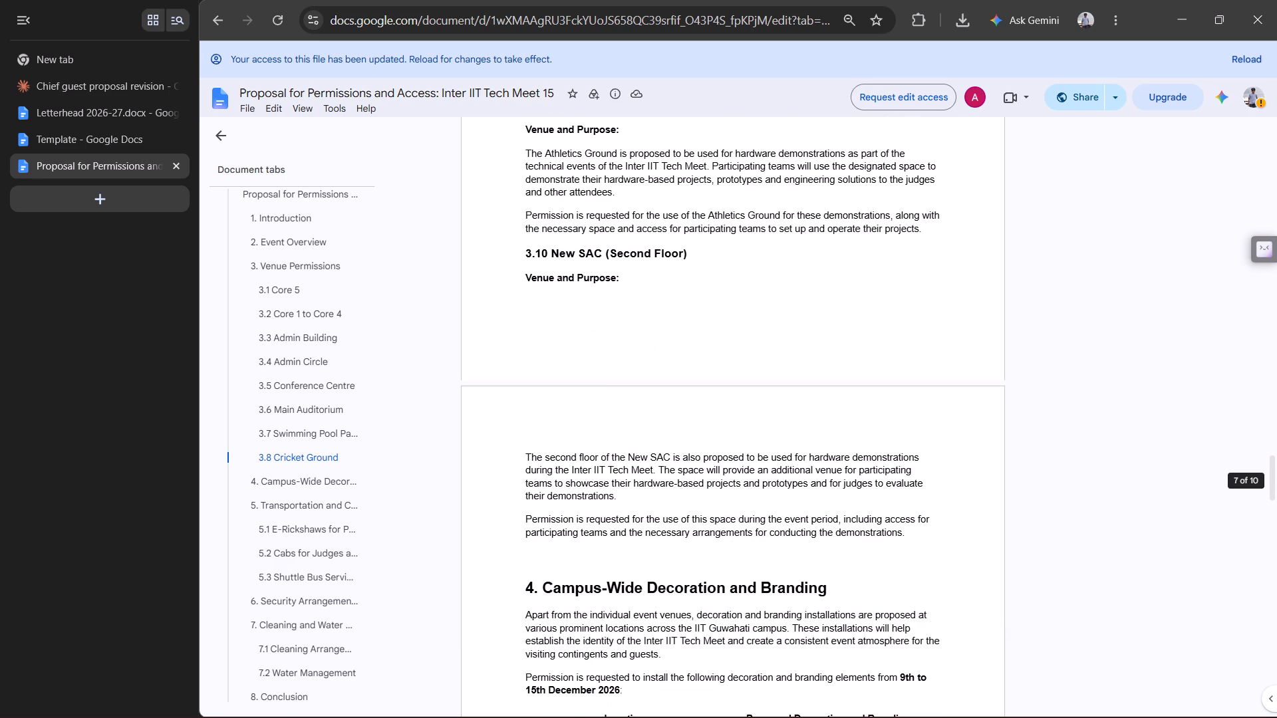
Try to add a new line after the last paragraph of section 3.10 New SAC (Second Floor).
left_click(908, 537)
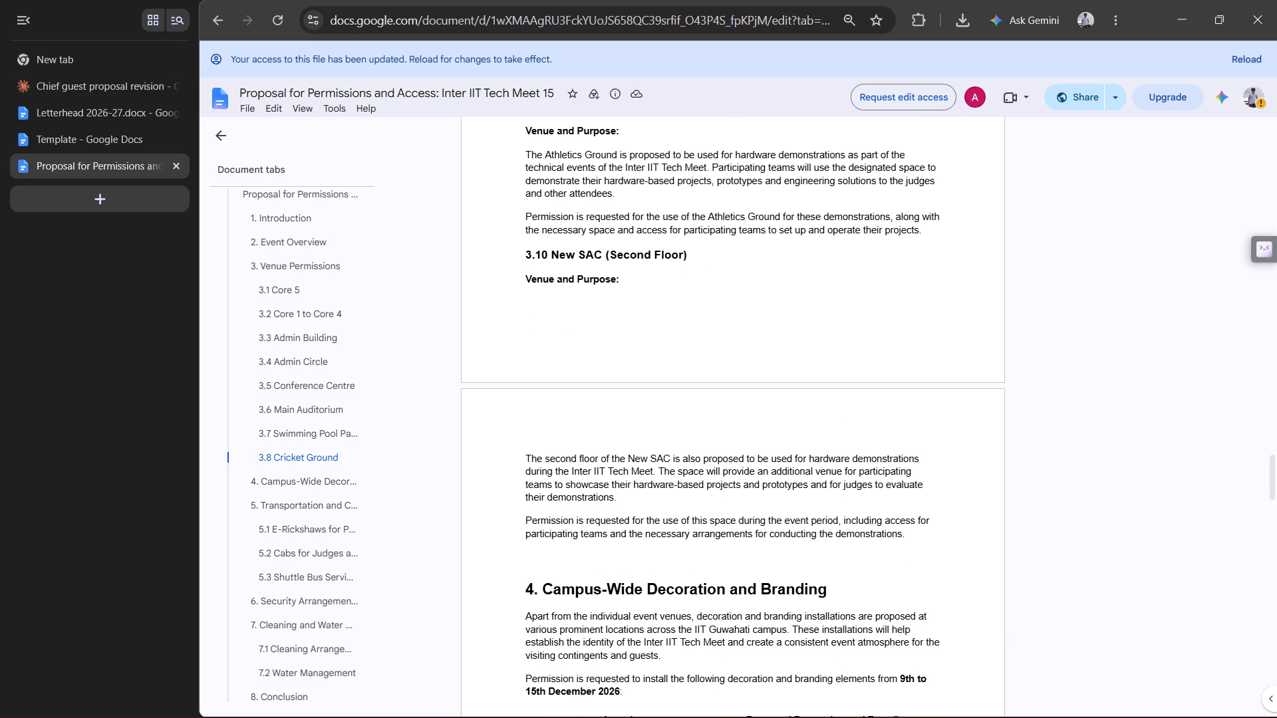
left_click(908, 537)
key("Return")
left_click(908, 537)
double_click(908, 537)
Reload the proposal document to apply the updated file access.
left_click(281, 25)
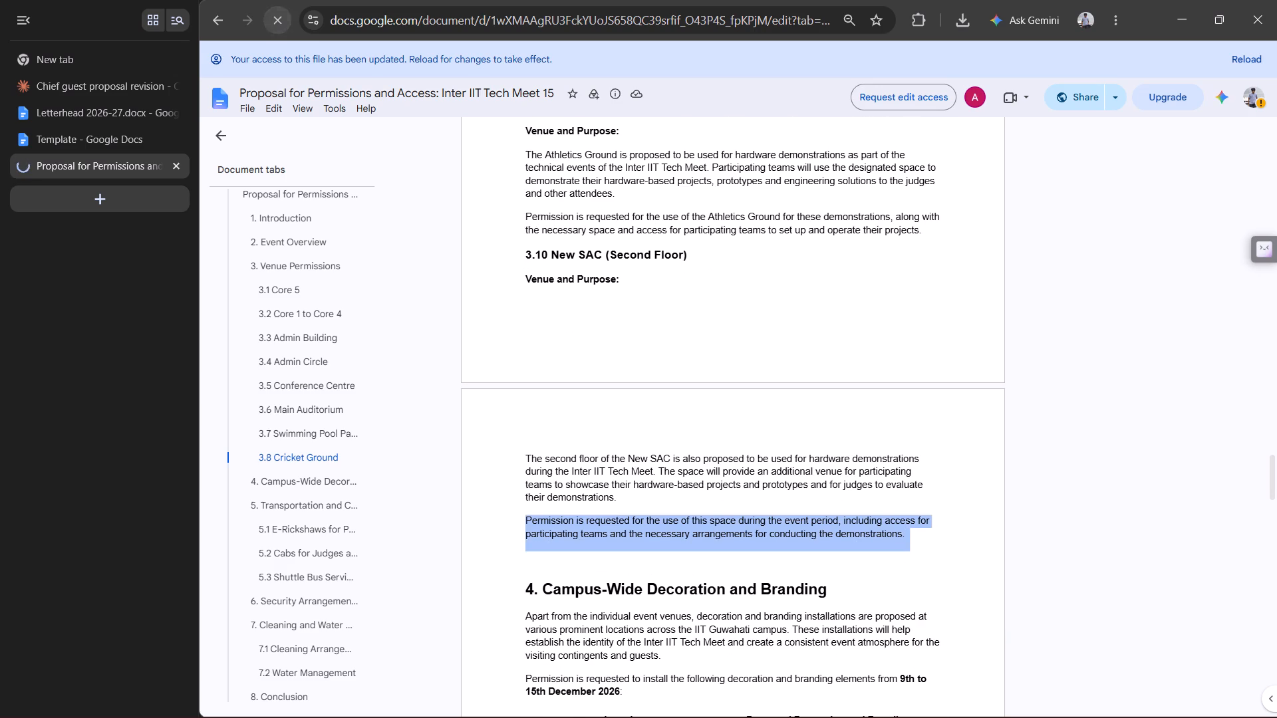
Copy the heading "3.10 New SAC (Second Floor)" onto a new line after that section's last paragraph, before section 4.
scroll(819, 573, "down", 2)
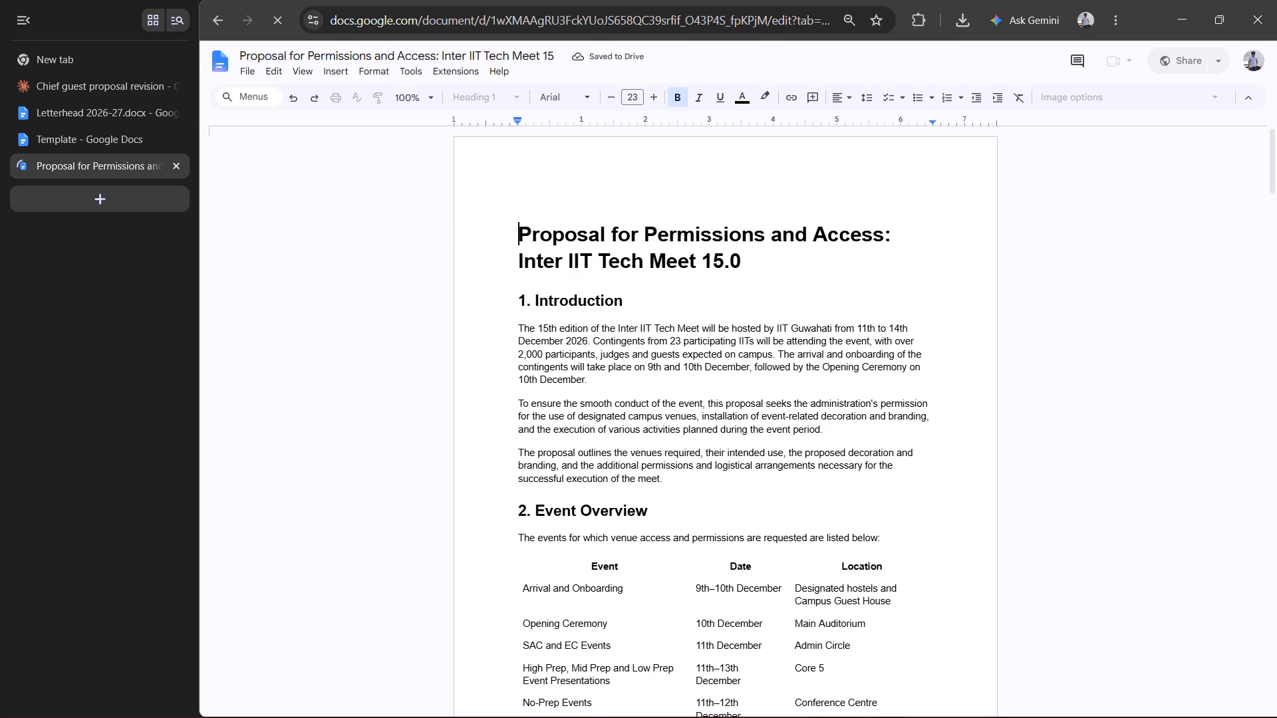
scroll(819, 573, "down", 8)
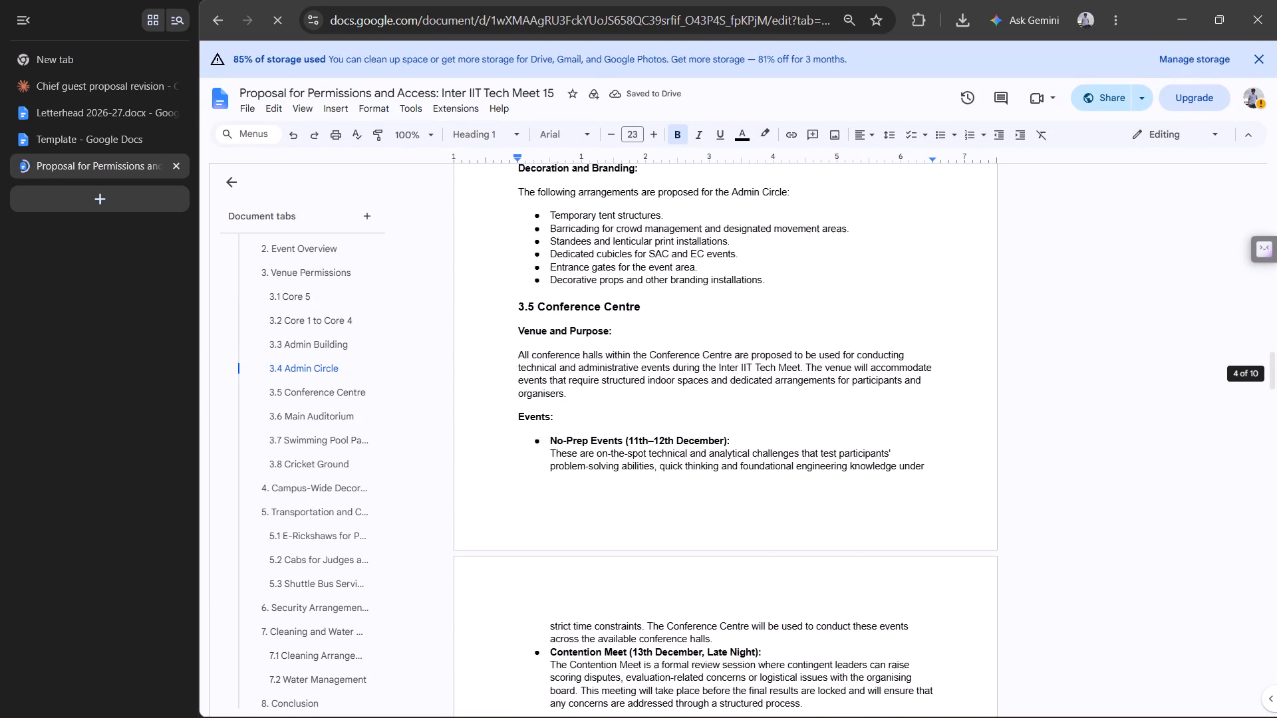
scroll(819, 573, "down", 8)
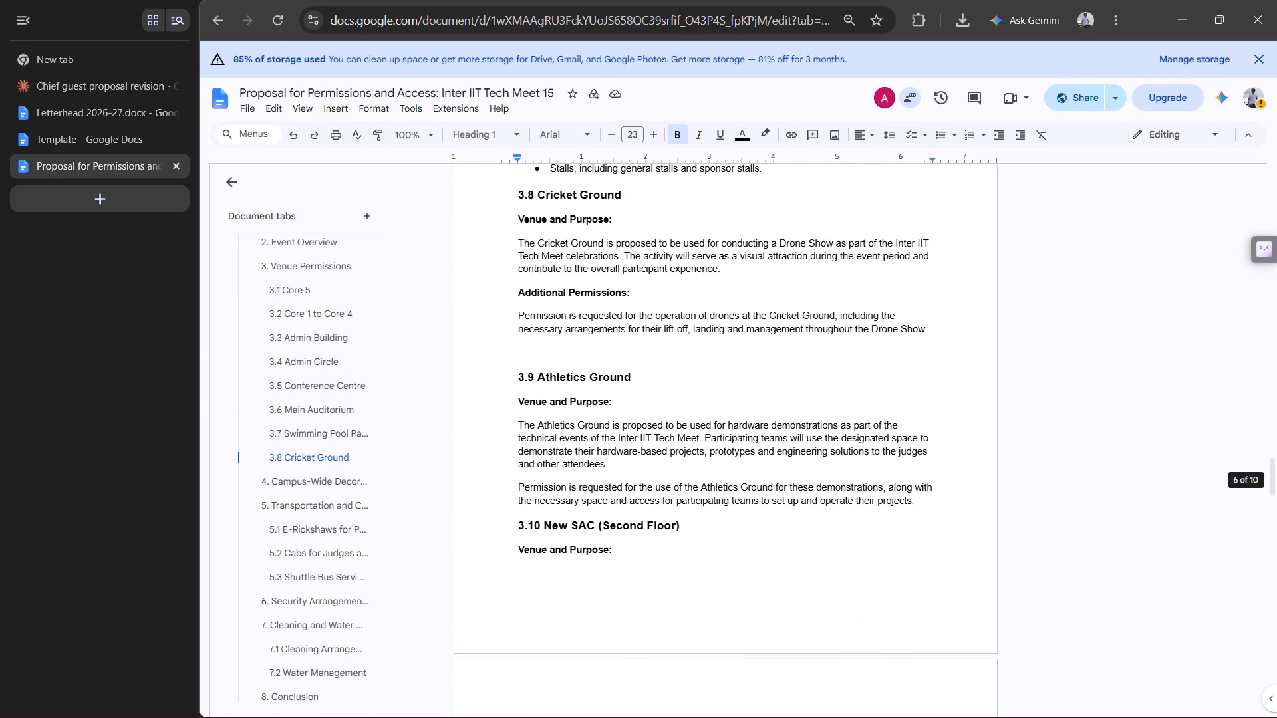
scroll(819, 573, "down", 4)
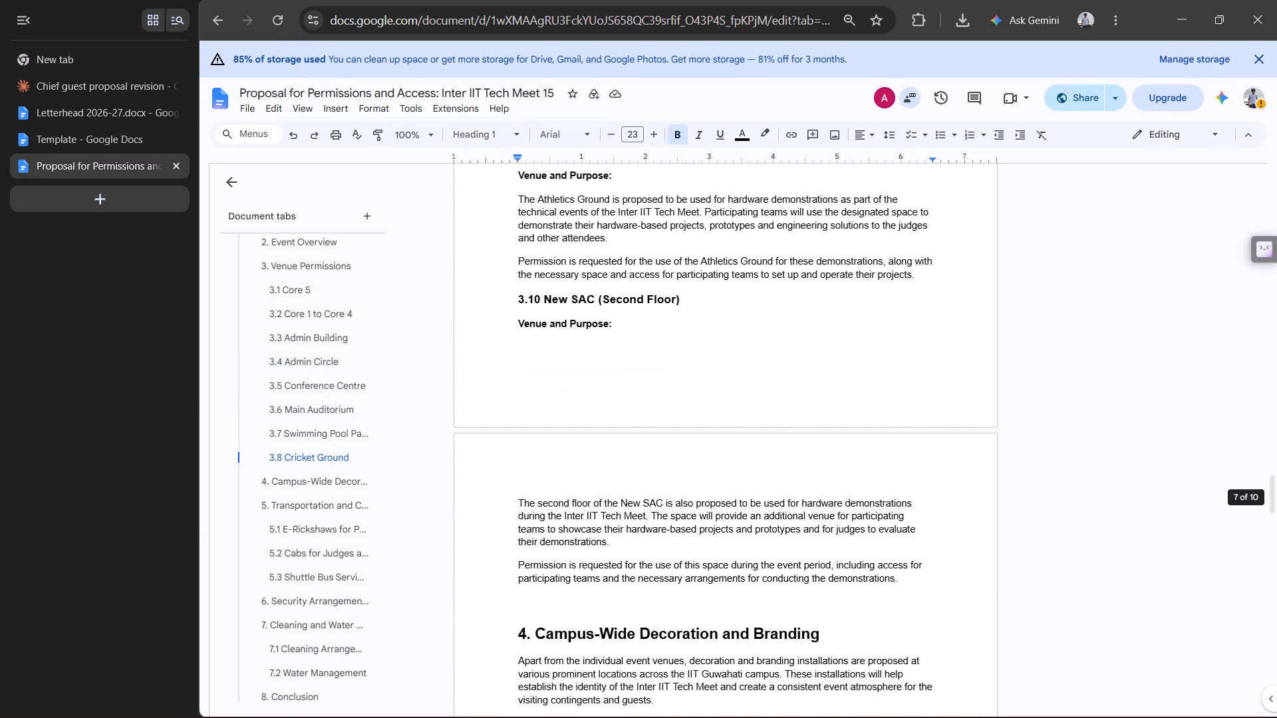
left_click(906, 585)
key("Return")
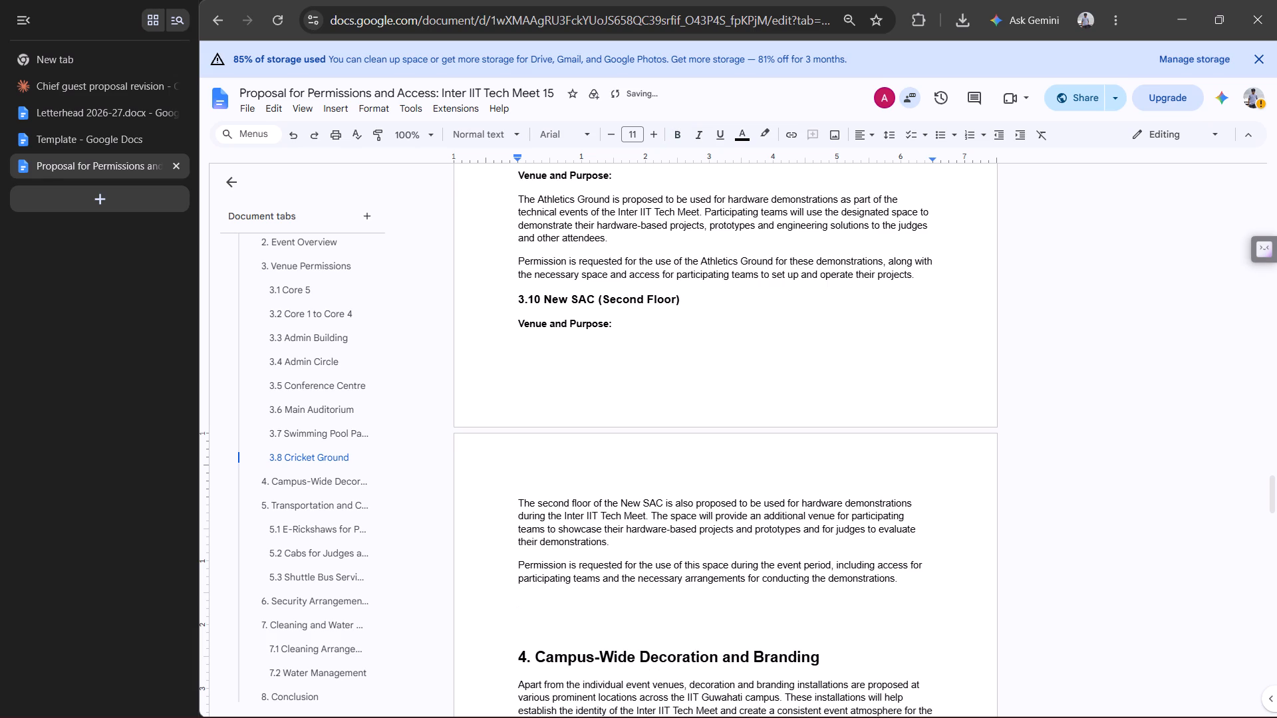
left_click_drag(691, 300, 505, 304)
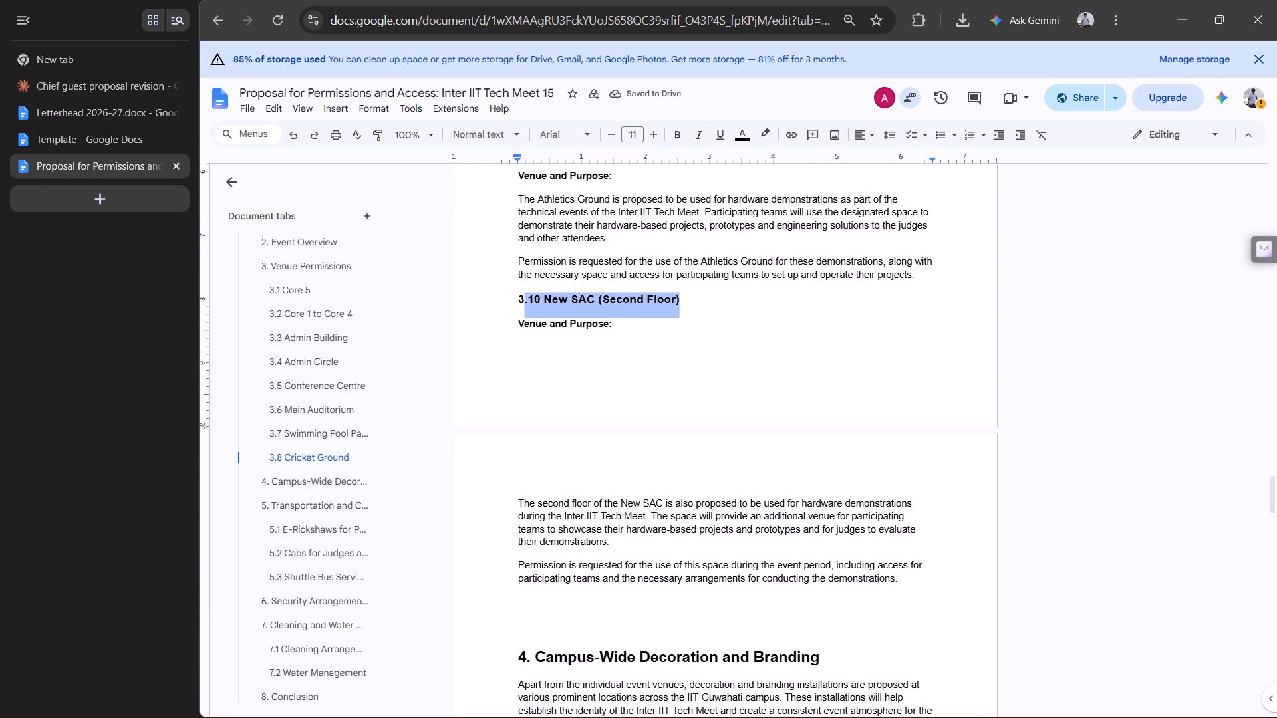
left_click_drag(505, 304, 505, 302)
key("ctrl+c")
scroll(531, 634, "down", 1)
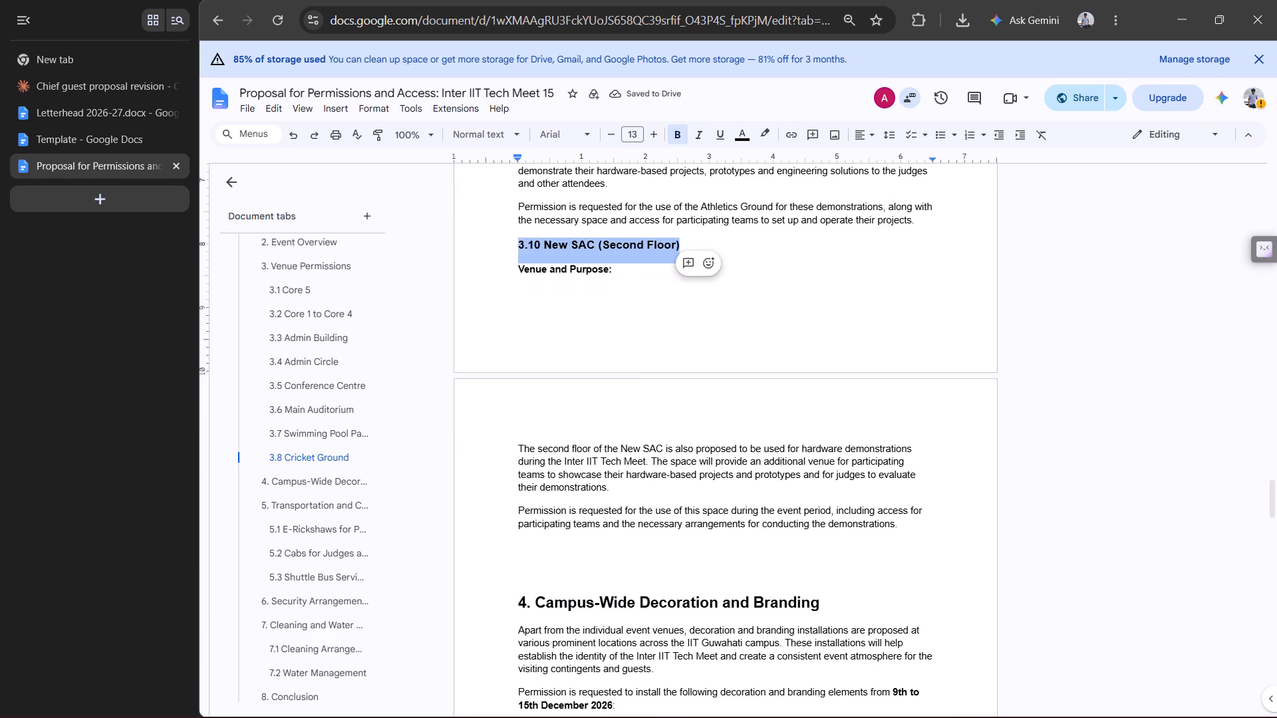
left_click(521, 560)
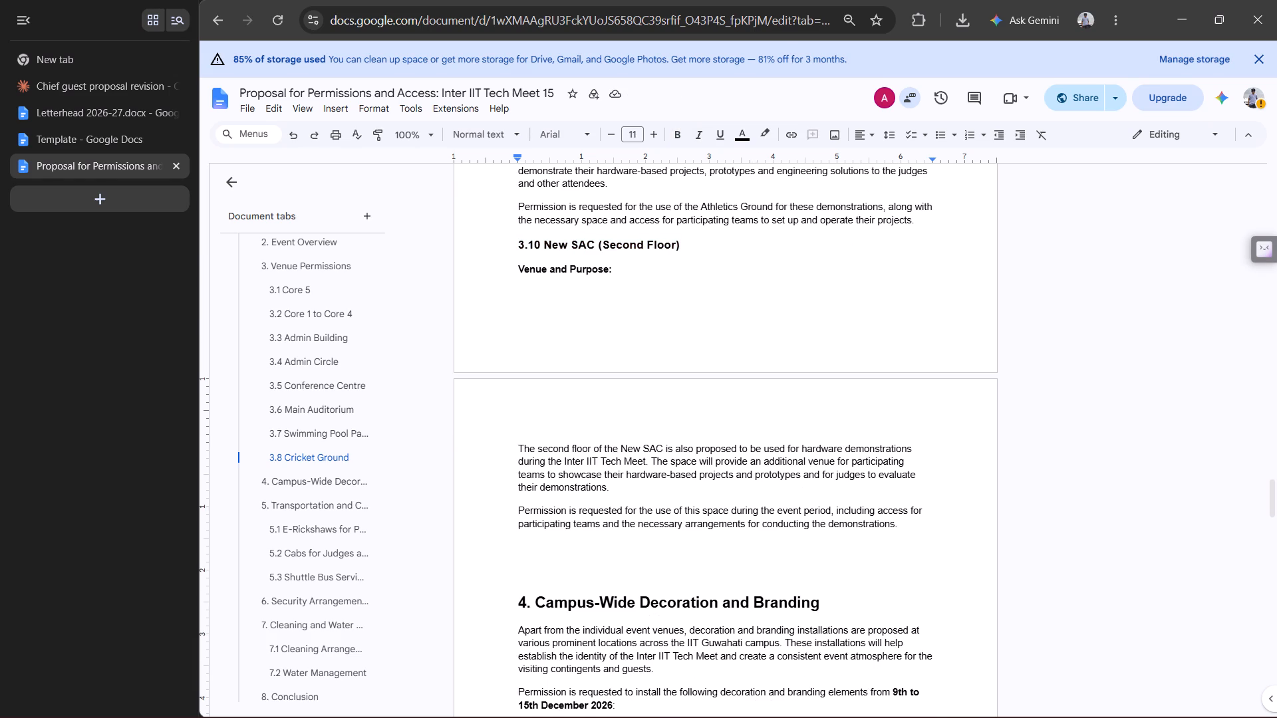
key("ctrl+v")
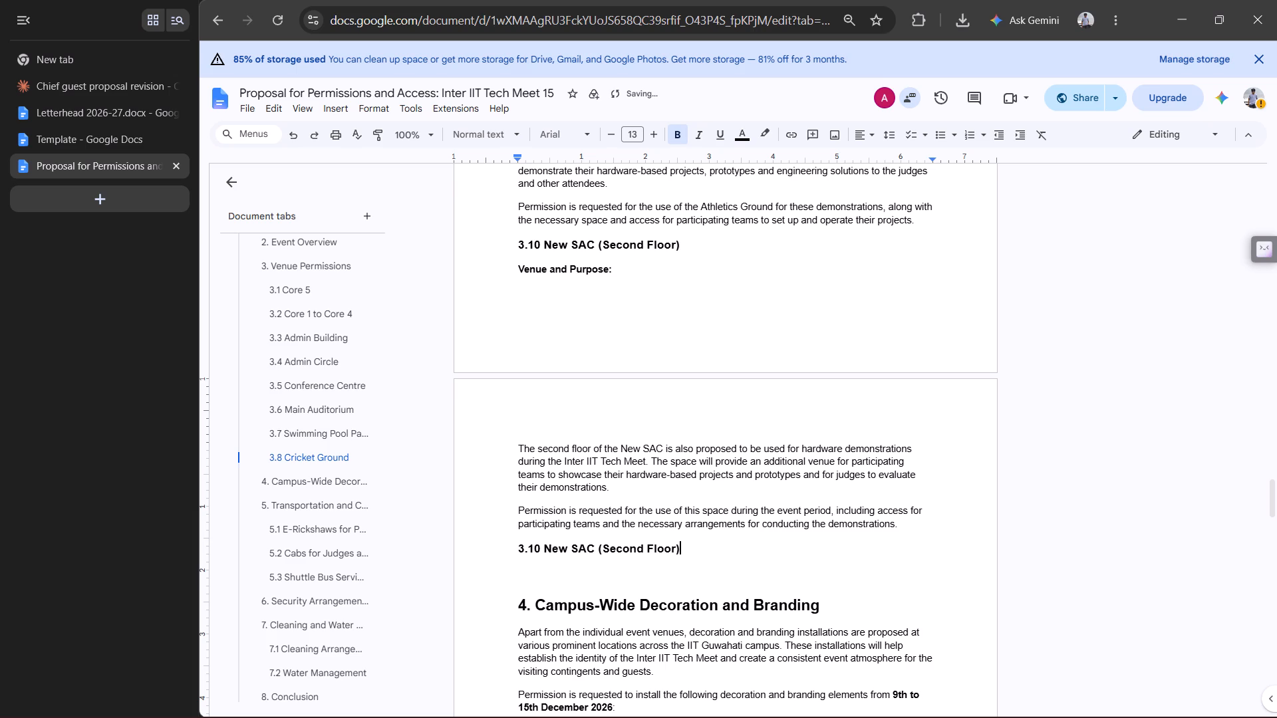
Renumber the copied heading to 3.11 and delete its "New SAC (Second Floor)" text.
left_click(540, 547)
key("BackSpace")
key("1")
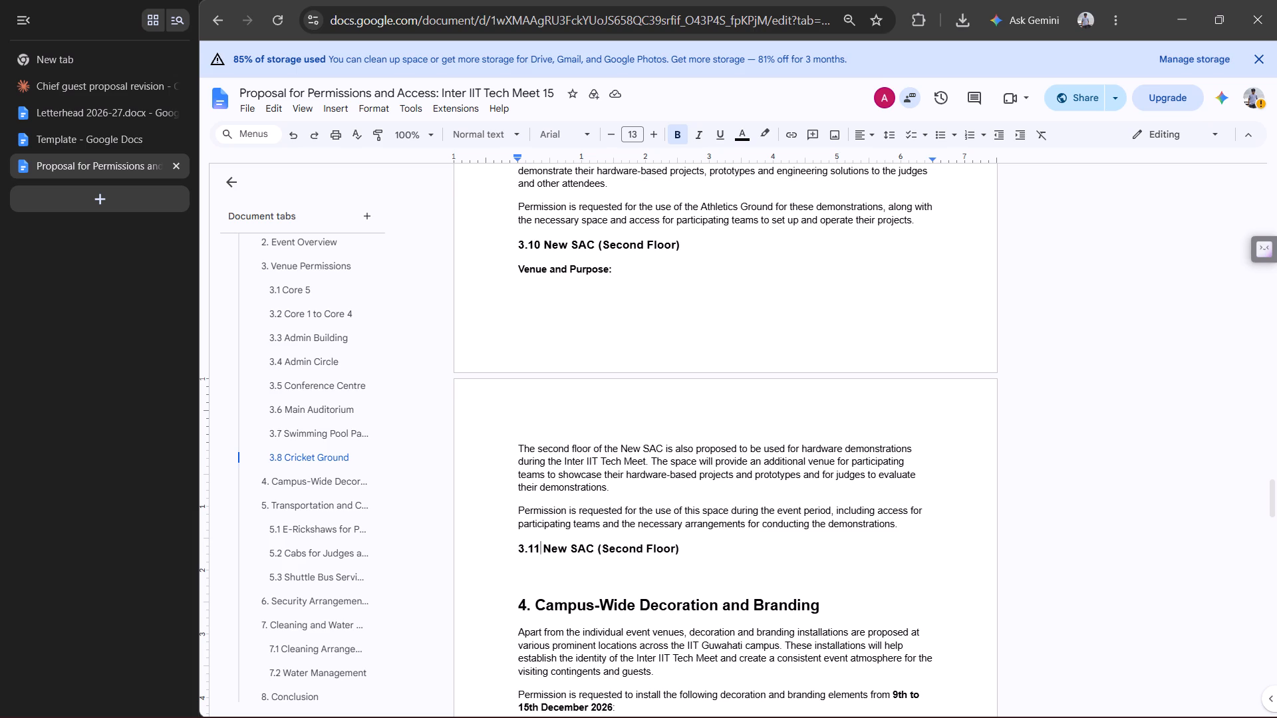
left_click_drag(690, 545, 635, 551)
left_click_drag(635, 551, 545, 546)
key("BackSpace")
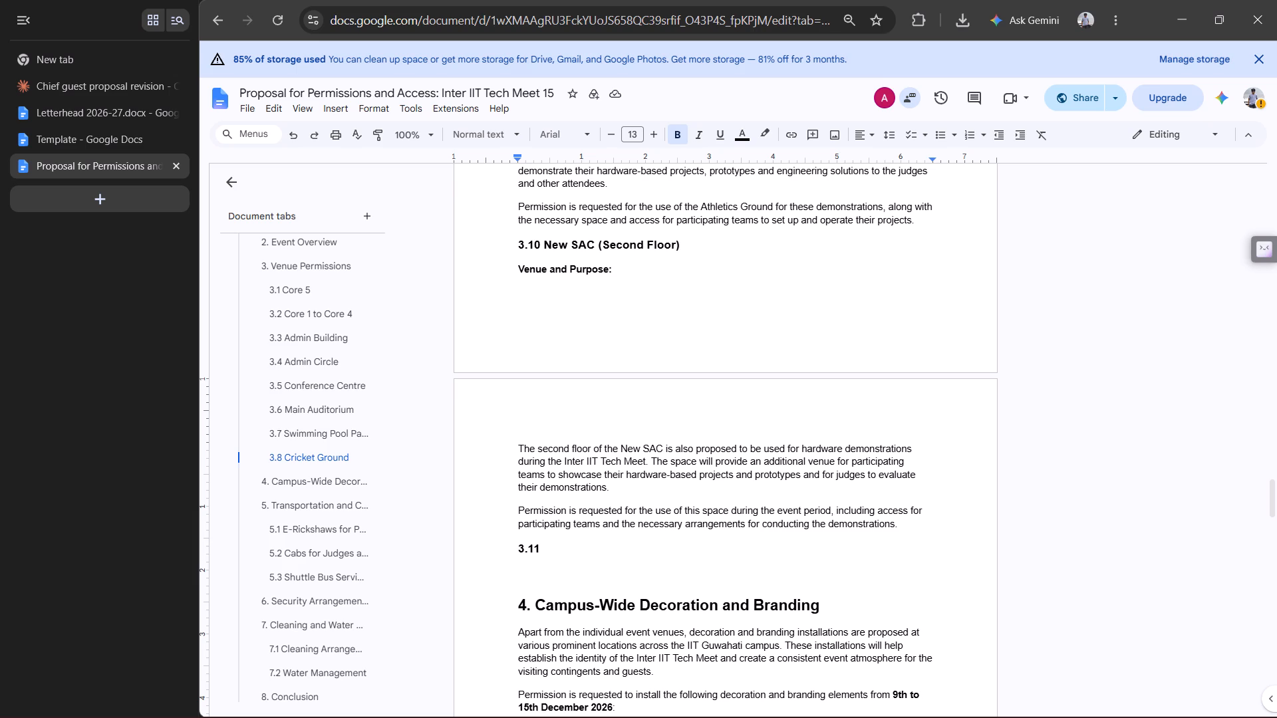
Review the existing venue sections from 3.6 Main Auditorium to 3.10 New SAC above the new 3.11 heading.
scroll(545, 546, "up", 1)
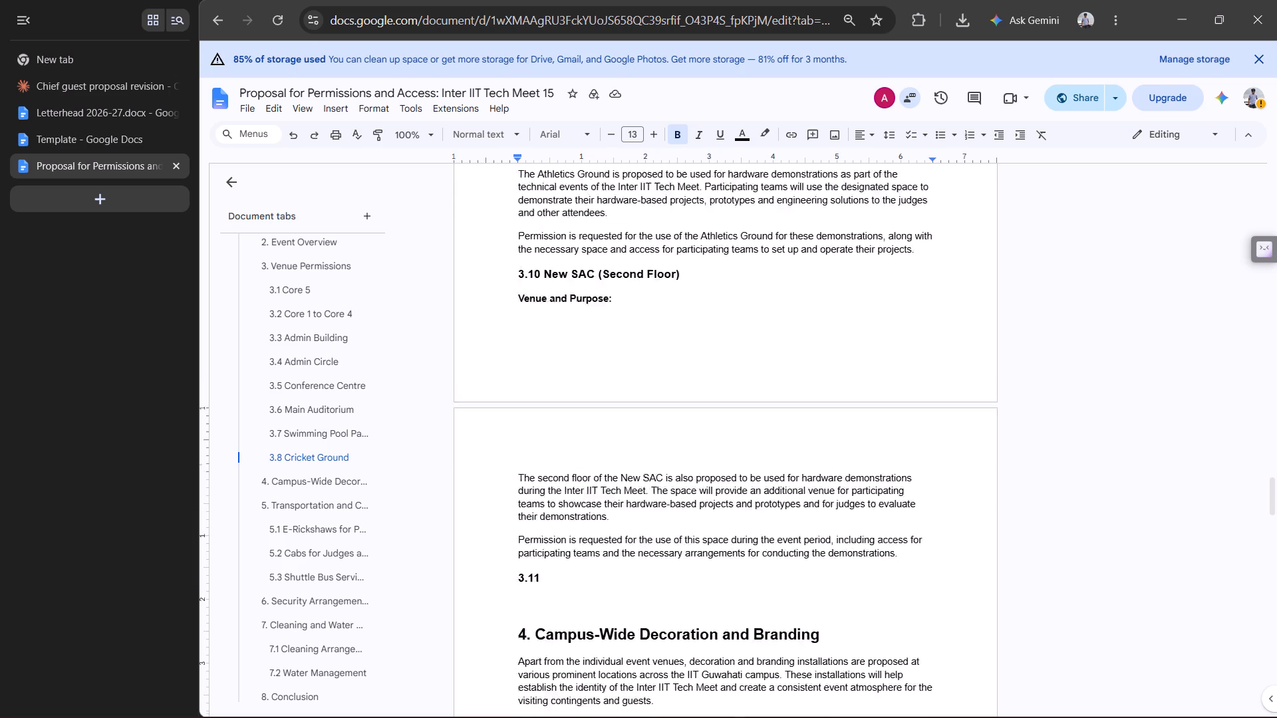
scroll(545, 546, "up", 6)
scroll(545, 546, "down", 1)
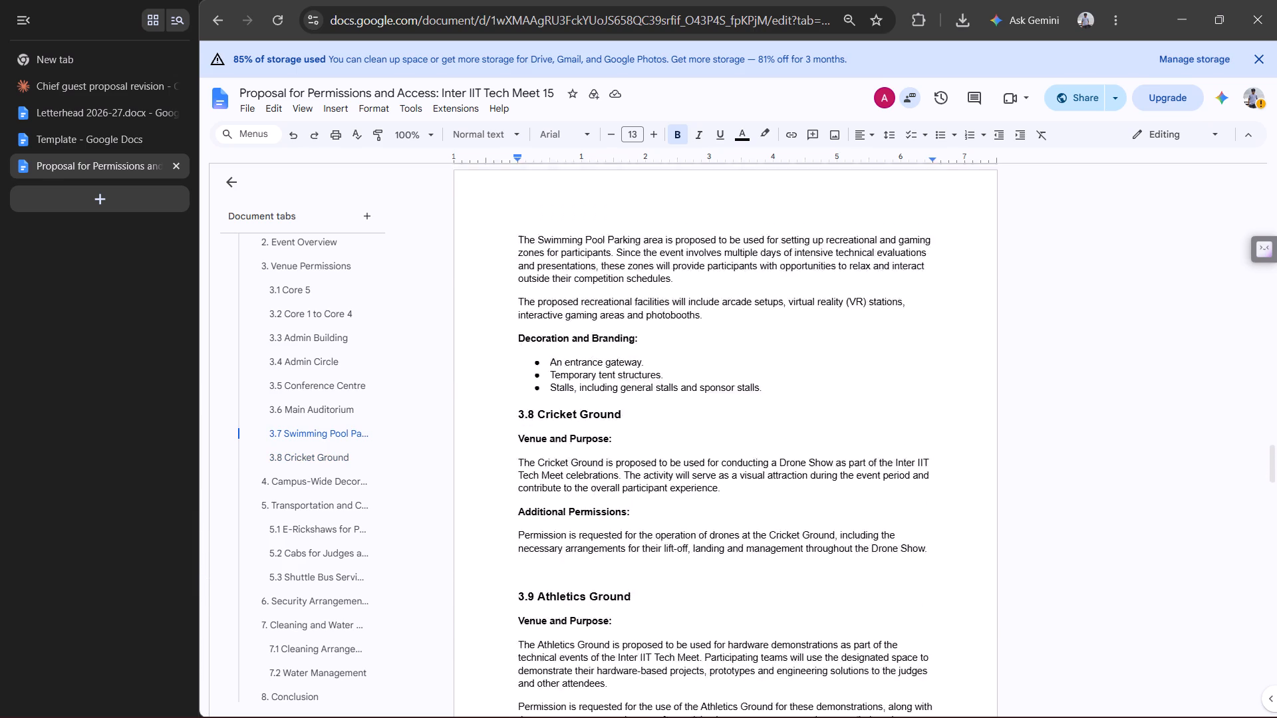
scroll(545, 546, "down", 1)
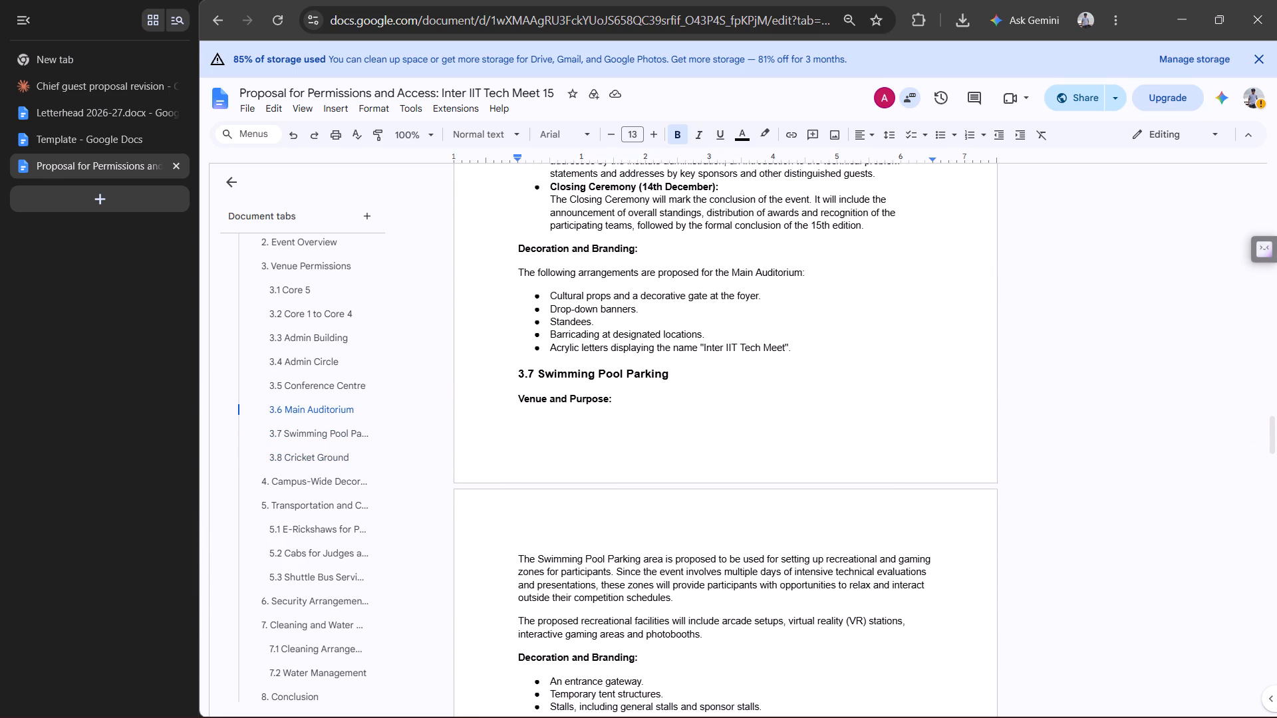
scroll(545, 546, "down", 1)
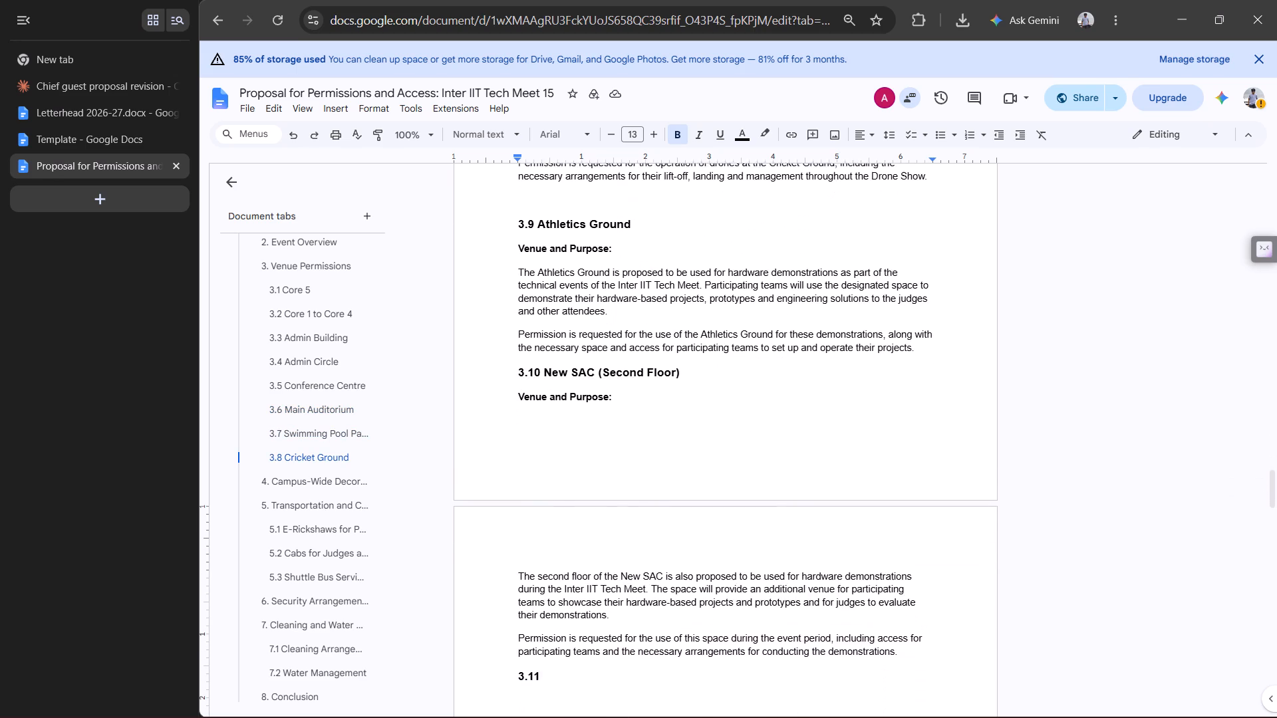
scroll(545, 546, "down", 1)
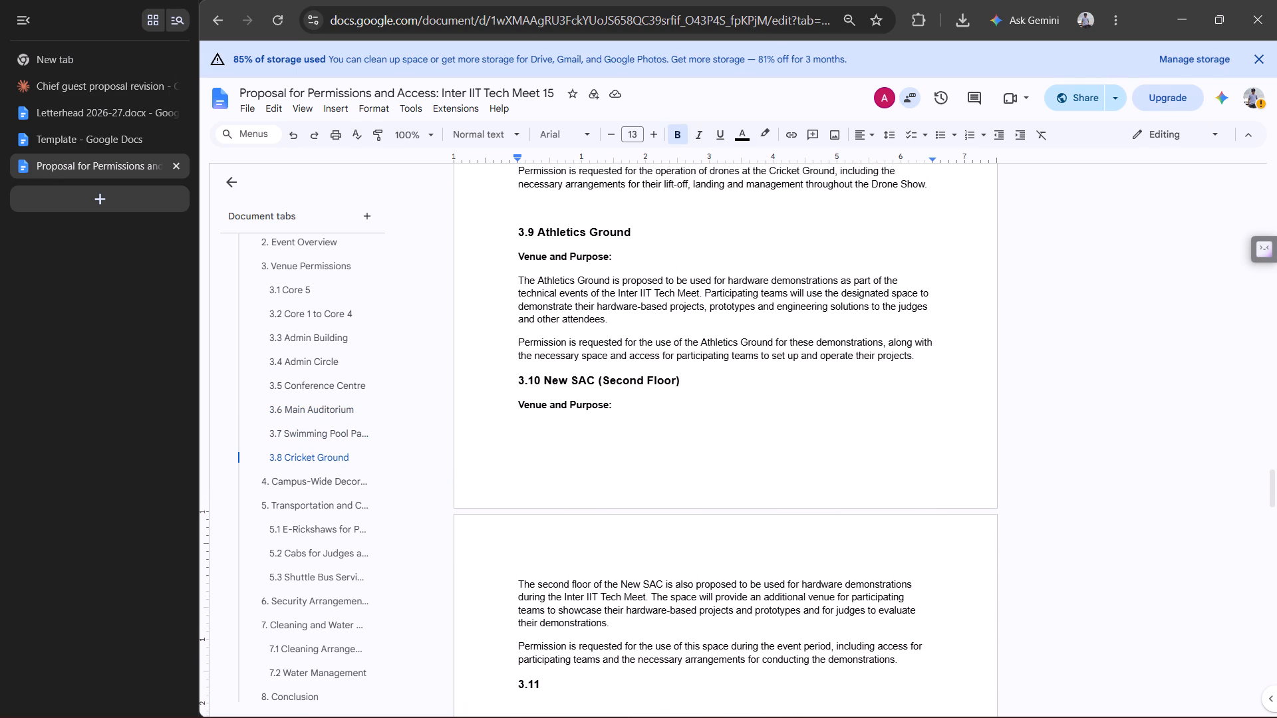
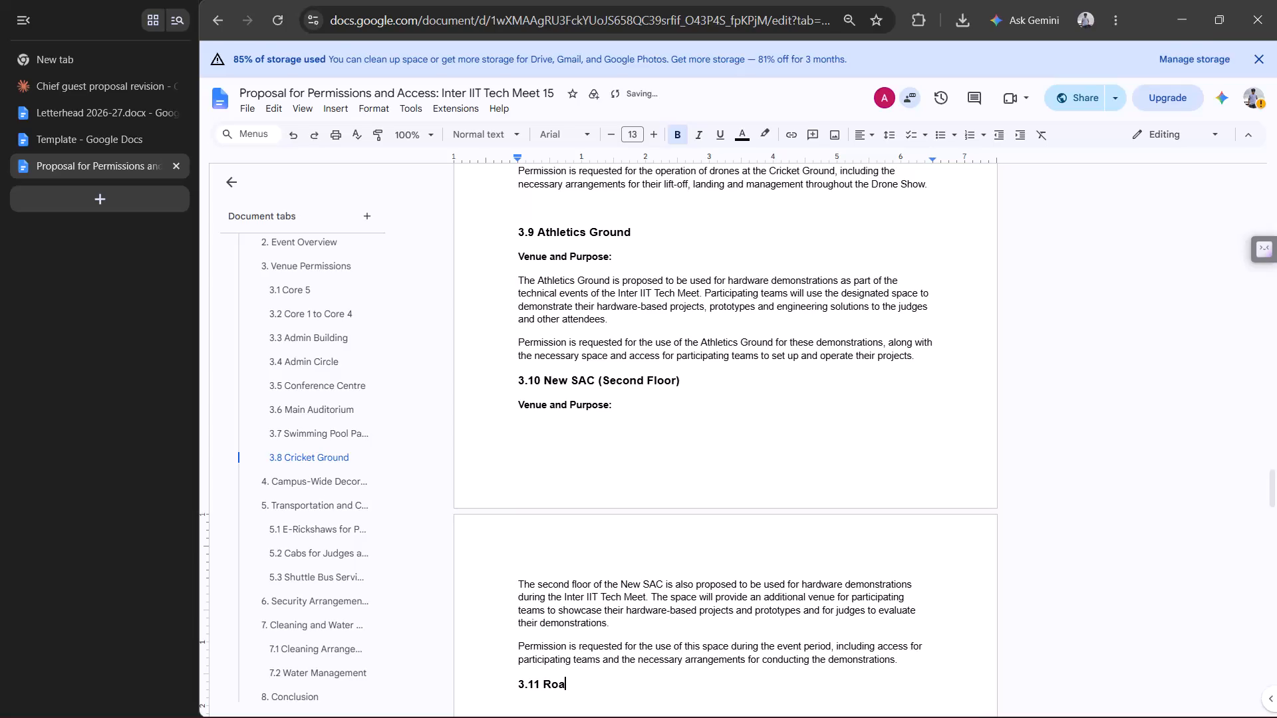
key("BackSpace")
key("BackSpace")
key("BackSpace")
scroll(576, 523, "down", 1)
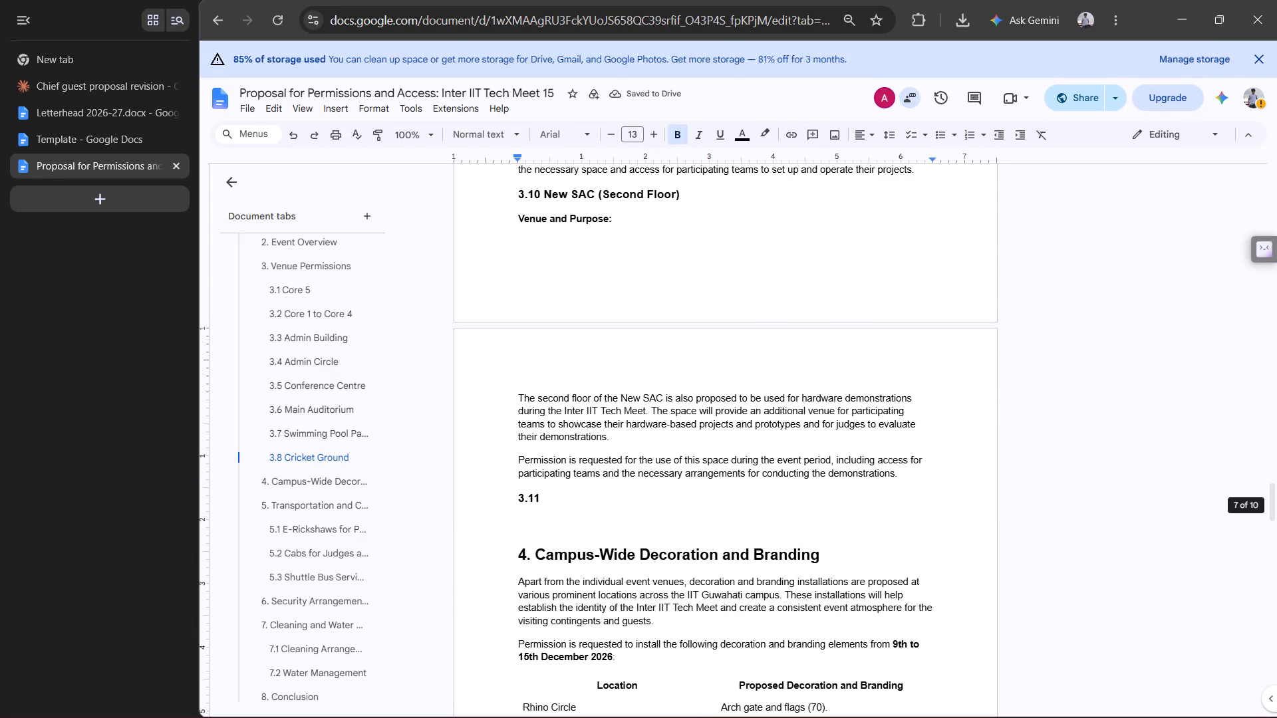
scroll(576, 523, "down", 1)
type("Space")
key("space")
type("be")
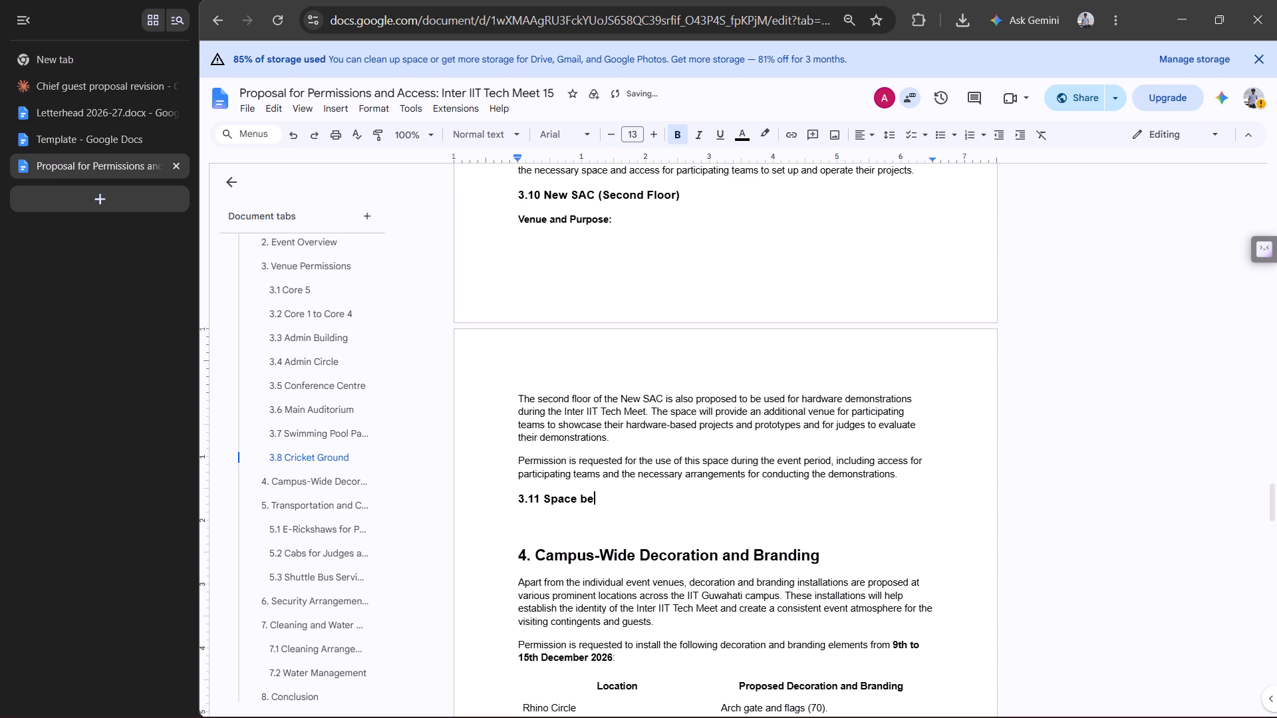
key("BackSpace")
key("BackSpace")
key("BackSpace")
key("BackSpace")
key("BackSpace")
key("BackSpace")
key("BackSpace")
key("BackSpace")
Title heading 3.11 "Road between cricket ground and athletics", correcting the spelling of "athletics".
type("Road")
key("space")
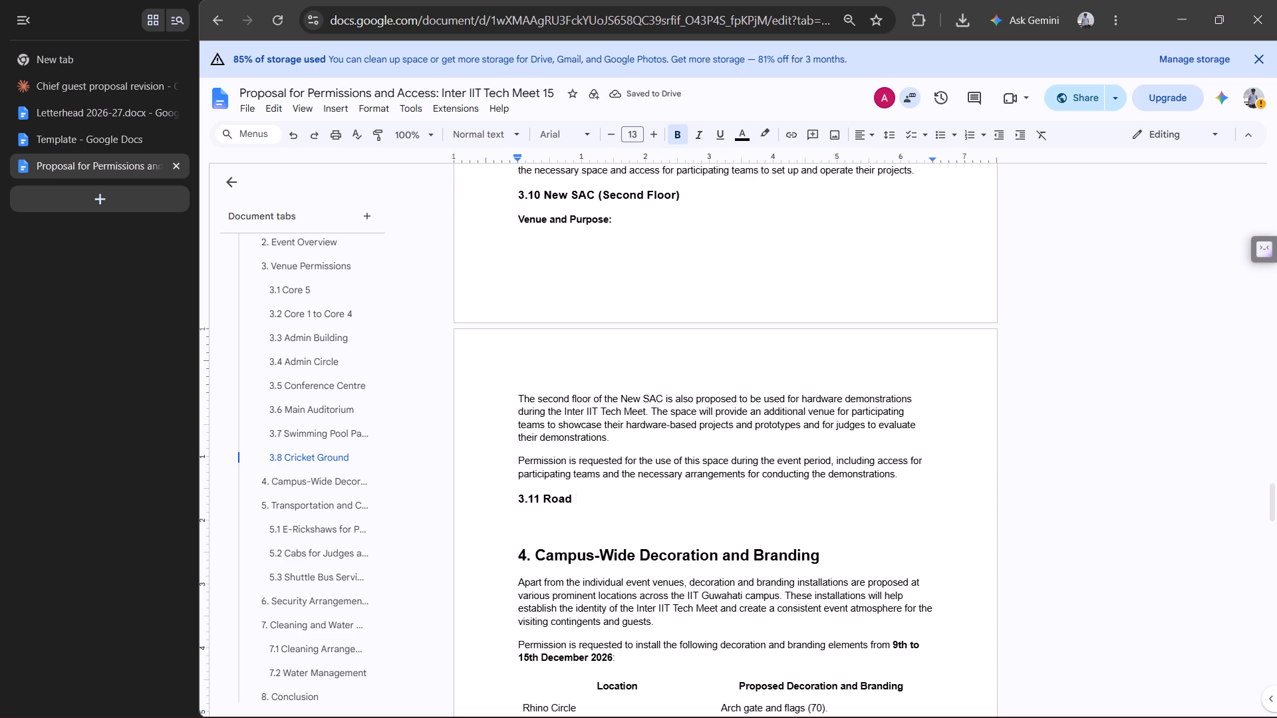
type("between cricket ground a")
type("nd athel")
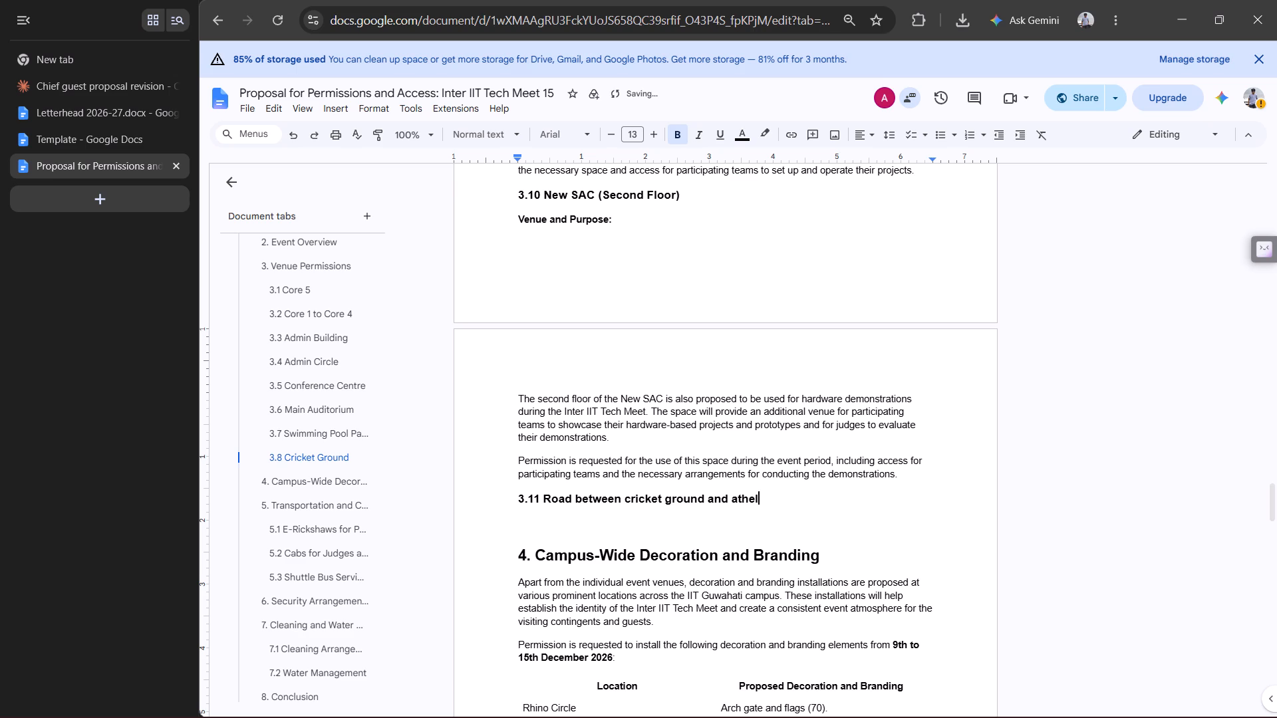
type("etics")
key("Left")
key("Left")
key("Left")
key("Left")
key("Left")
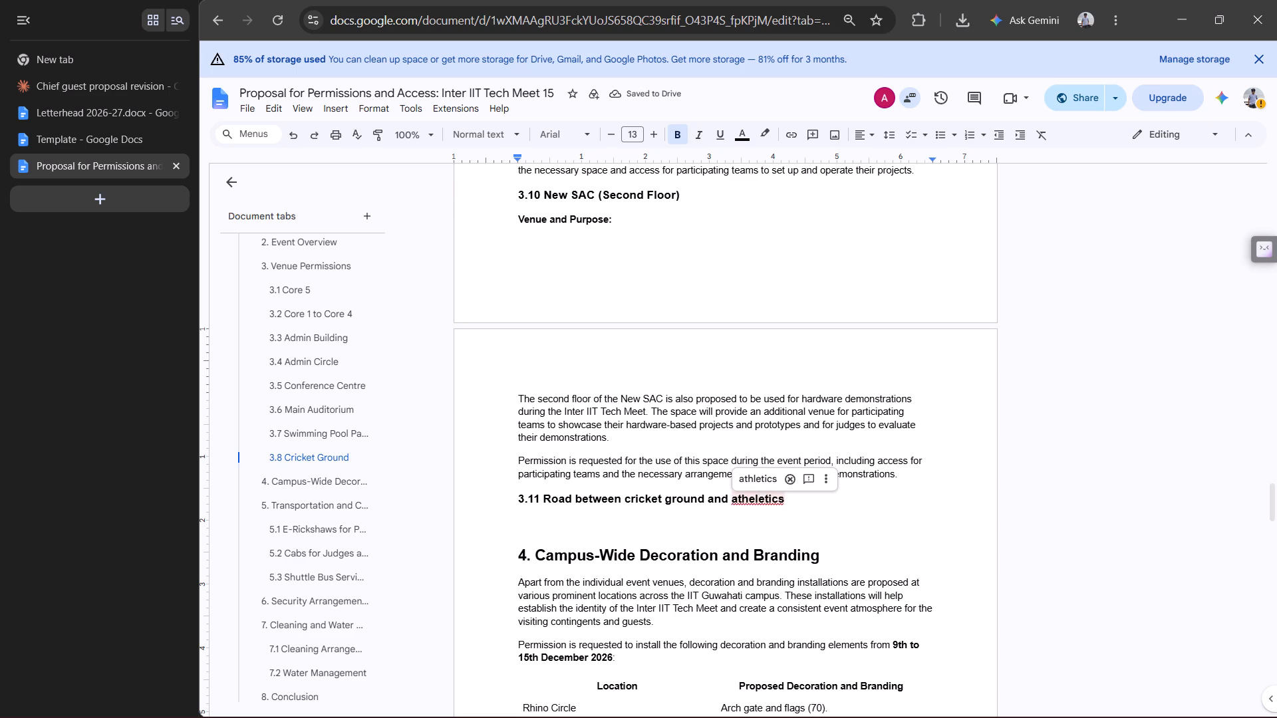
left_click(770, 479)
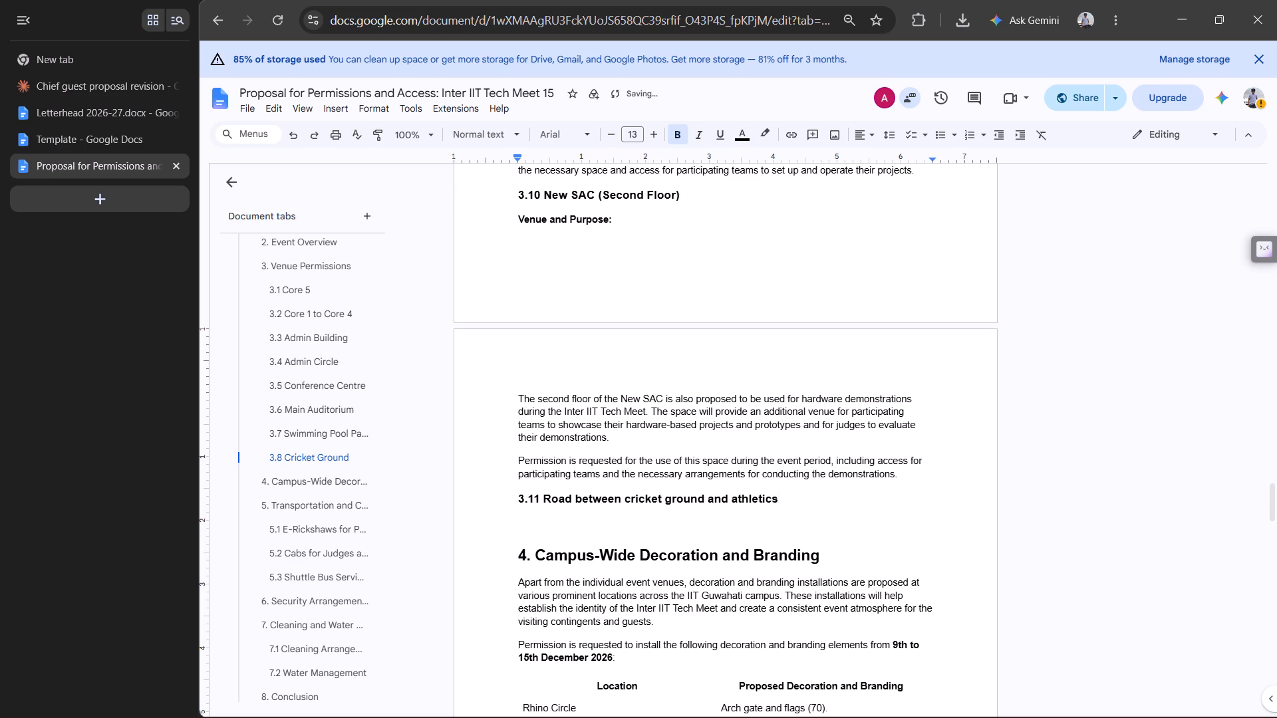
Capitalise the first letters of "Athletics" and "Cricket" in the 3.11 heading.
left_click(737, 500)
key("BackSpace")
key("shift+a")
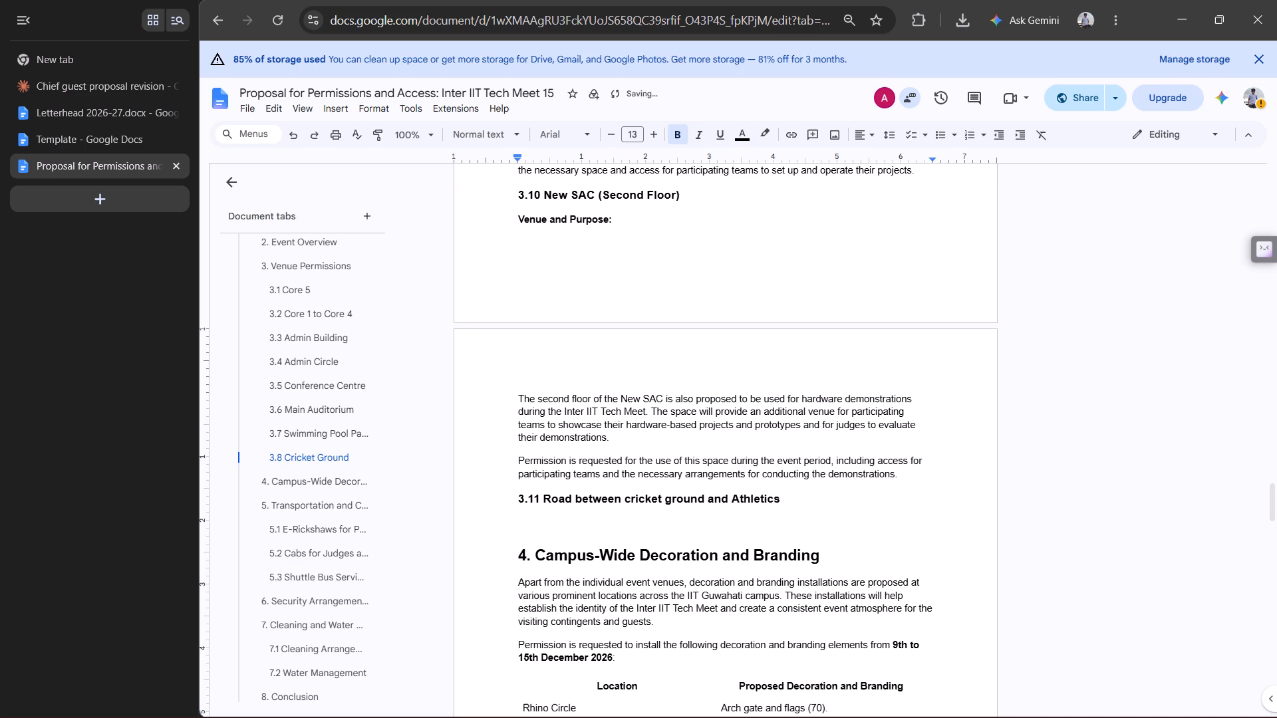
left_click(789, 497)
left_click(630, 502)
key("BackSpace")
key("shift+c")
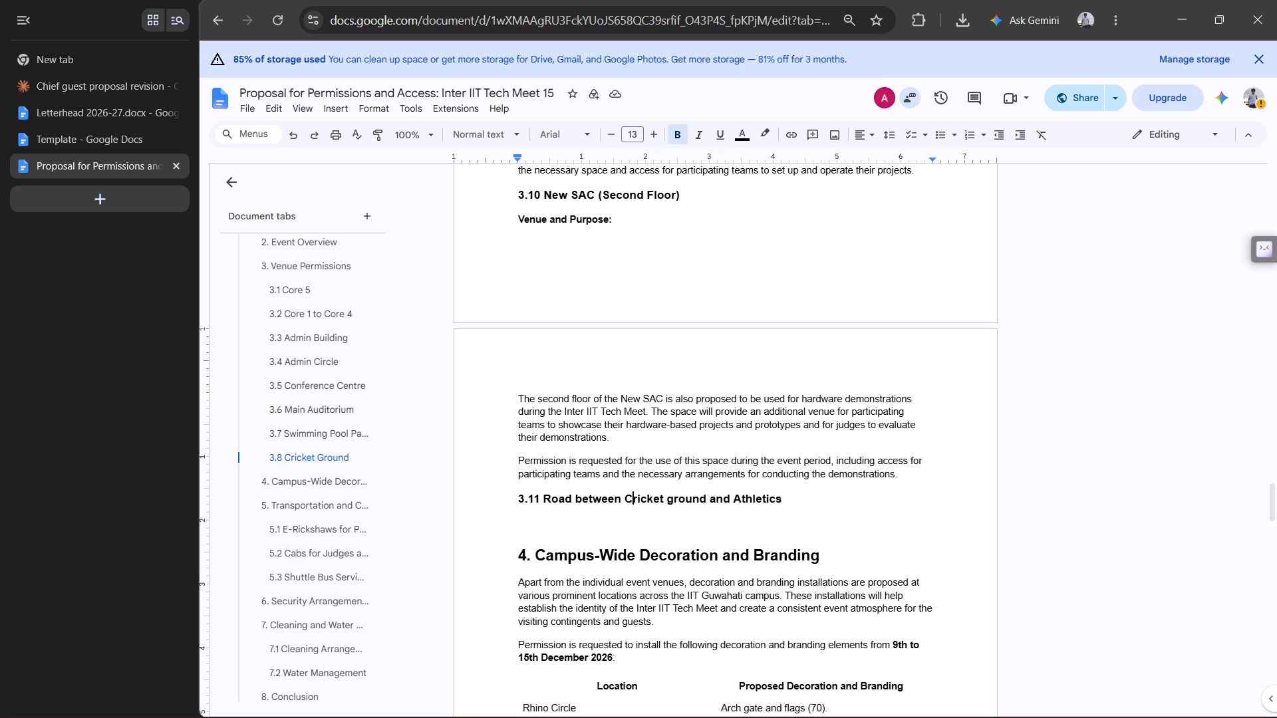
Replace "Athletics" in the 3.11 heading with "Lake side area".
left_click(794, 505)
key("BackSpace")
key("BackSpace")
key("BackSpace")
key("BackSpace")
key("BackSpace")
key("BackSpace")
key("BackSpace")
key("BackSpace")
key("BackSpace")
type("Lake soide")
key("BackSpace")
key("BackSpace")
key("BackSpace")
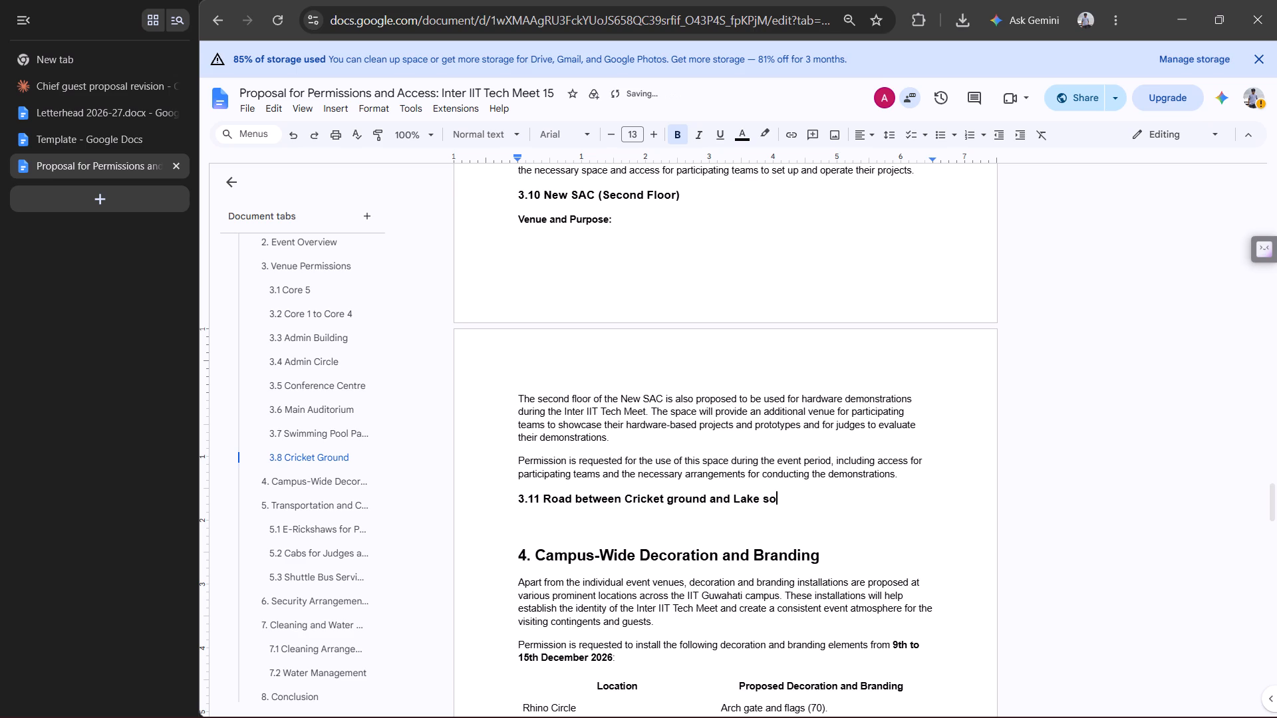
key("BackSpace")
type("ide Area")
key("space")
key("BackSpace")
key("BackSpace")
key("BackSpace")
key("BackSpace")
key("BackSpace")
type("area")
key("space")
Capitalise "Area" in the 3.11 heading and end the heading with a colon.
scroll(824, 586, "up", 4)
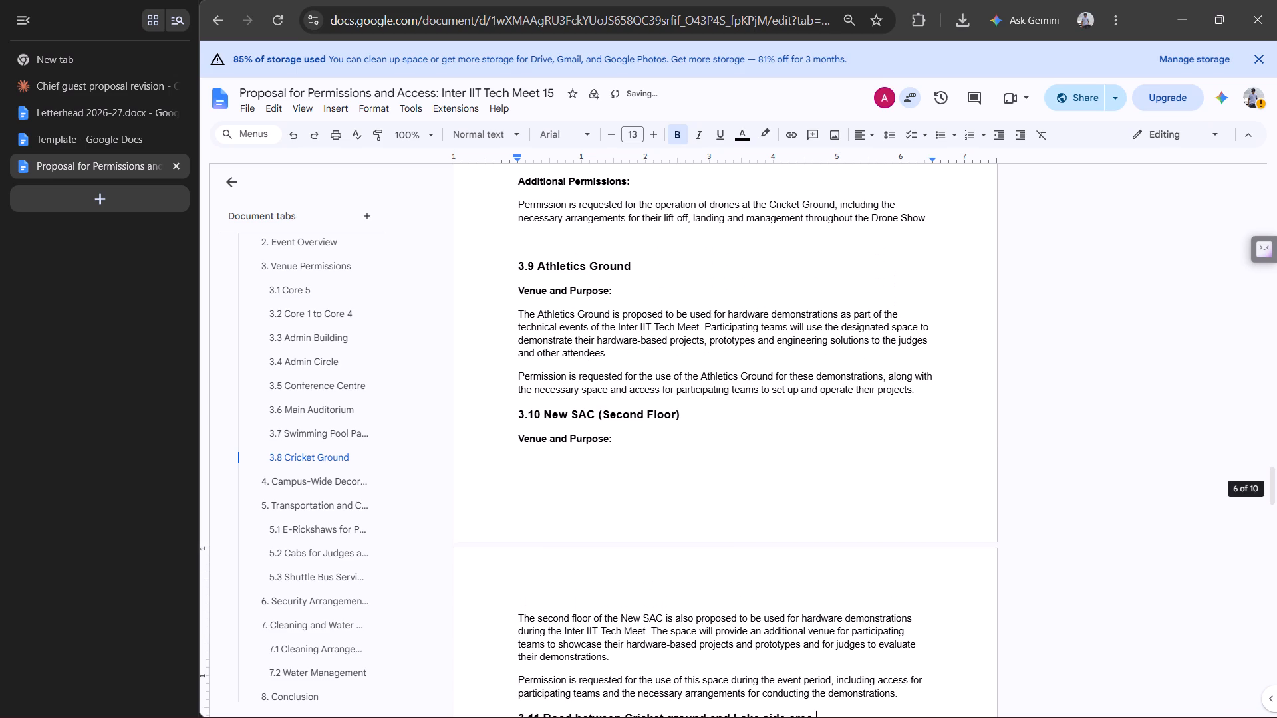
scroll(824, 586, "up", 5)
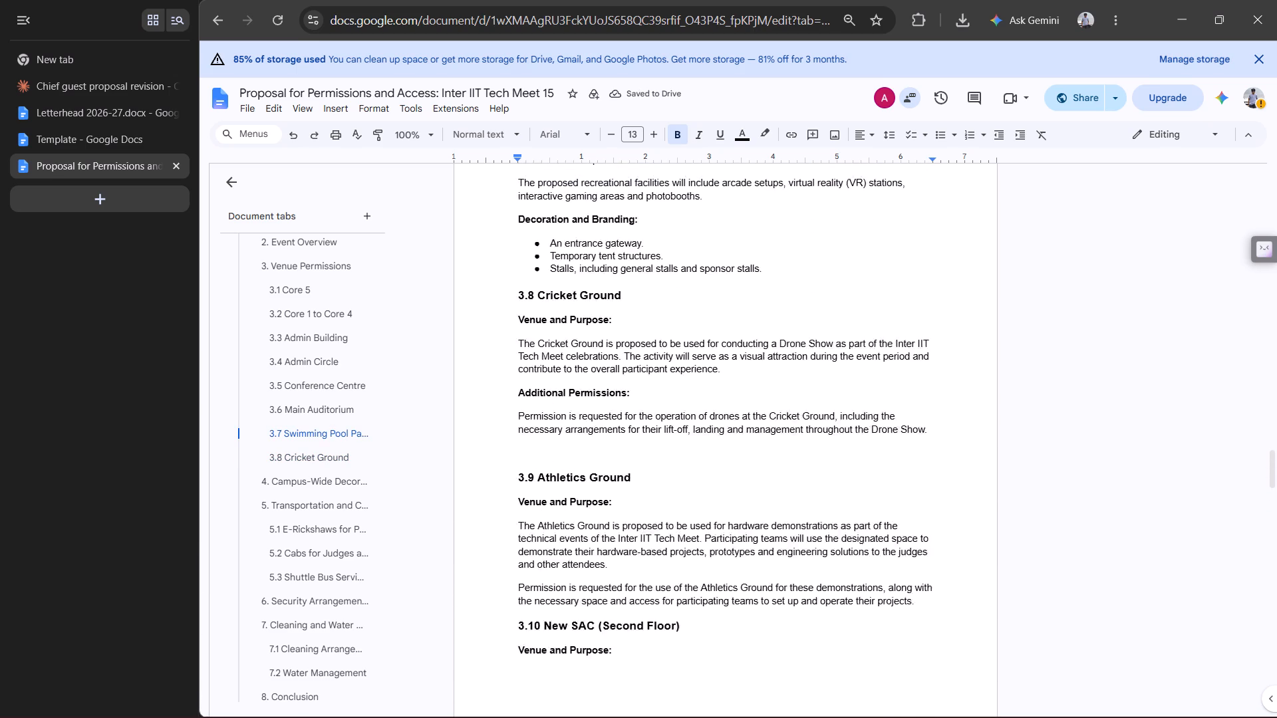
scroll(824, 586, "up", 1)
scroll(824, 586, "down", 6)
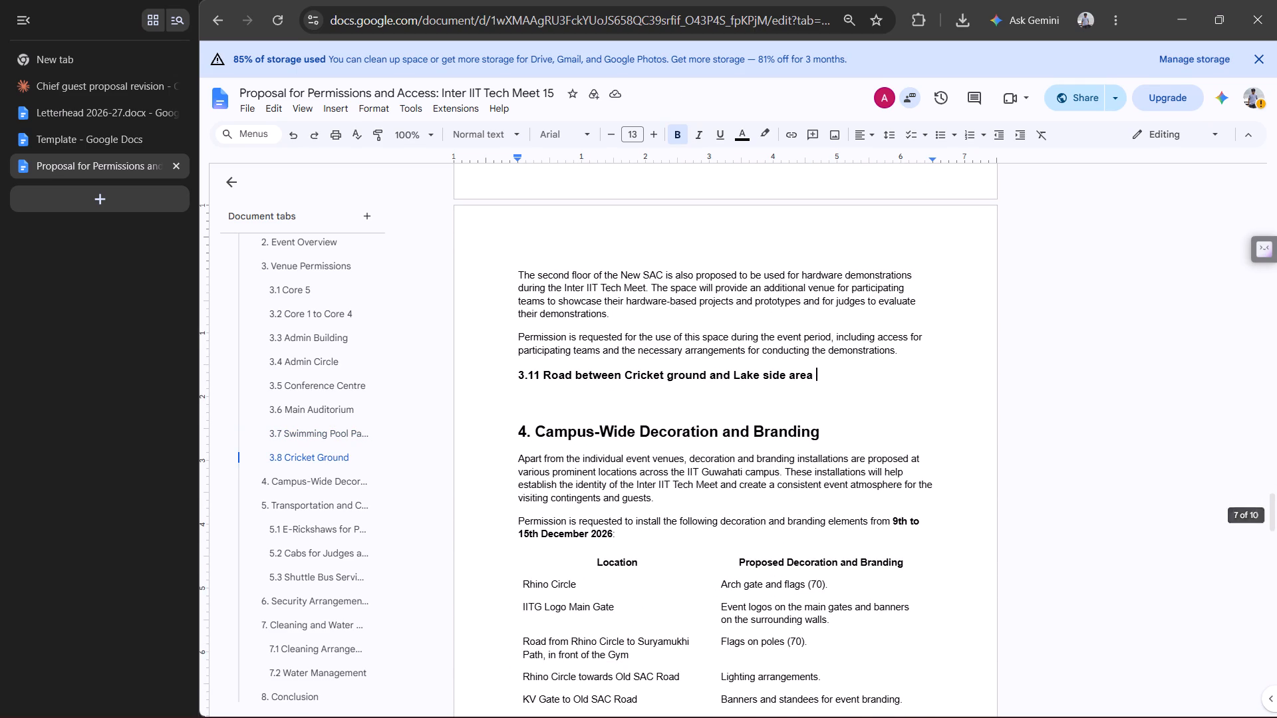
left_click(795, 379)
key("BackSpace")
key("shift+a")
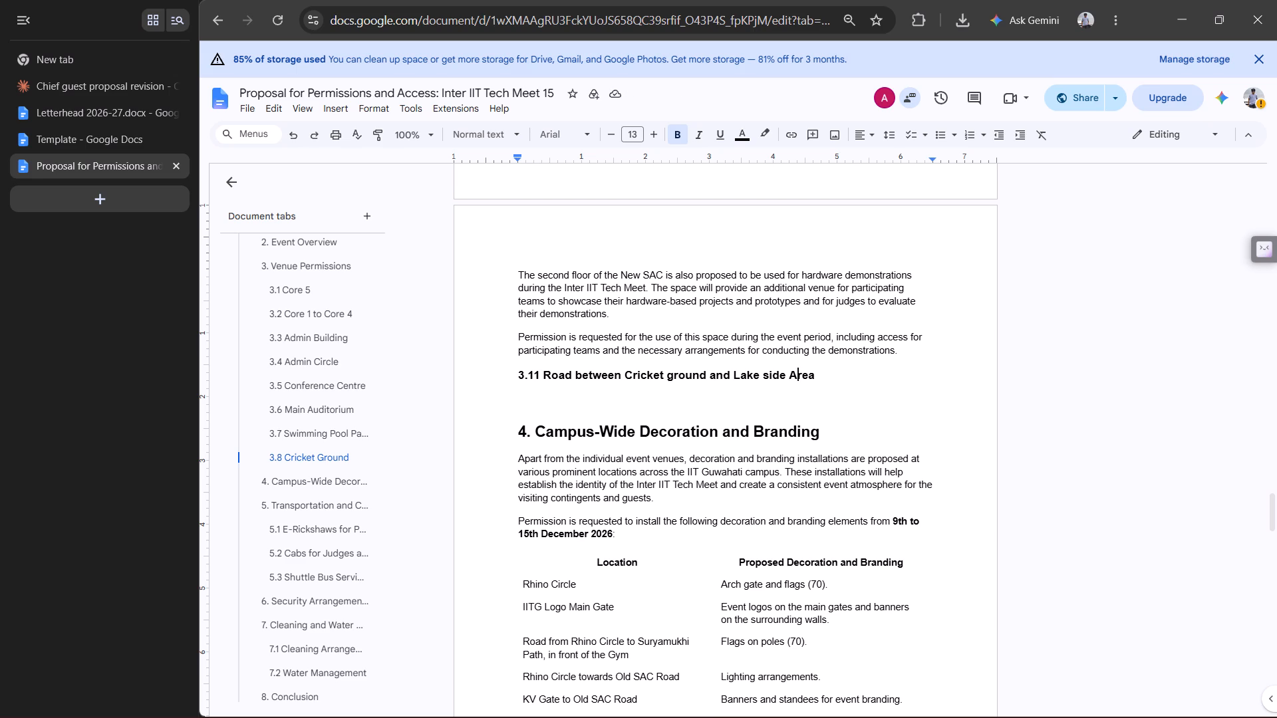
scroll(791, 364, "up", 1)
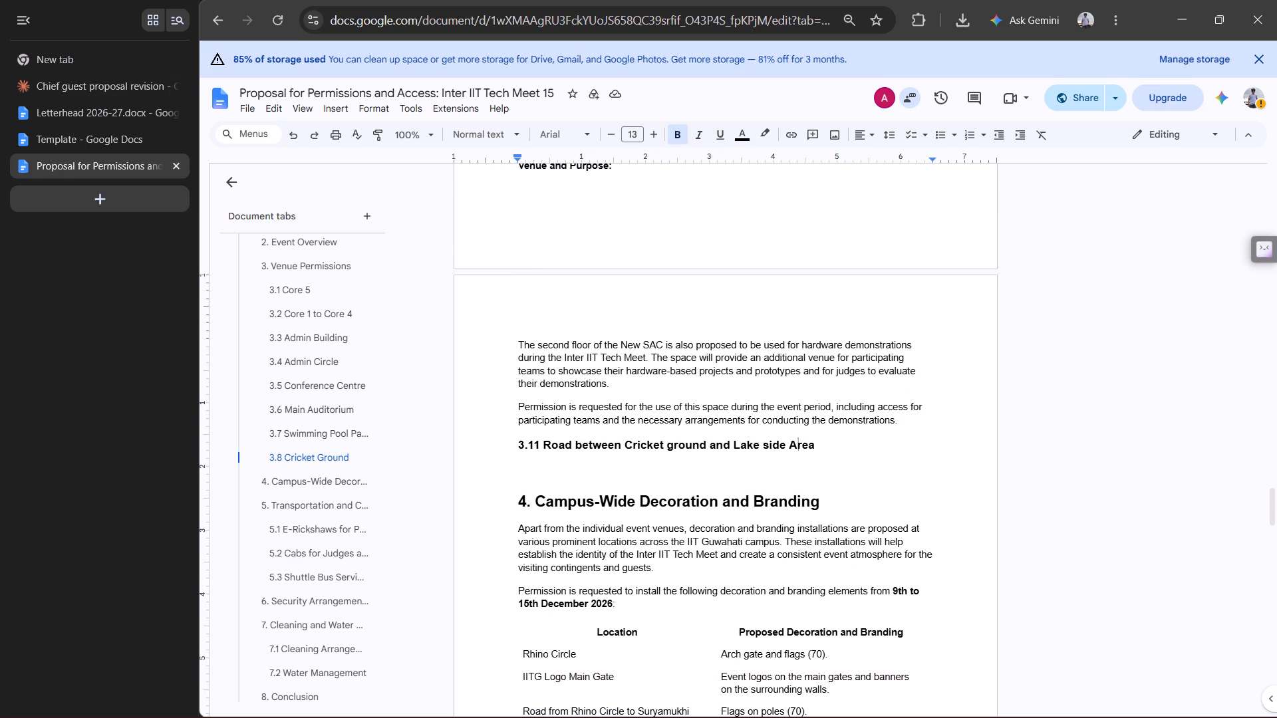
left_click(837, 456)
type(":")
key("space")
Start a new line below the 3.11 heading with bold turned off and the font size set to 11.
scroll(837, 456, "up", 5)
scroll(837, 456, "down", 1)
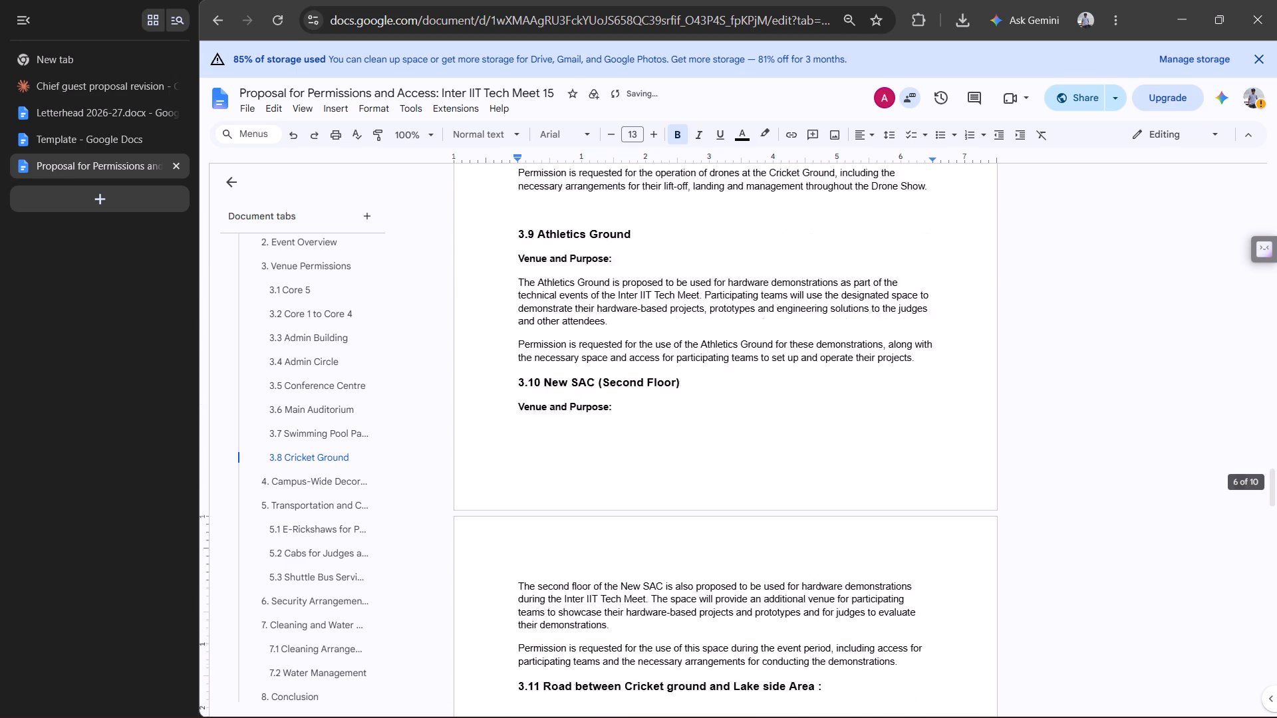
scroll(837, 456, "down", 1)
key("Return")
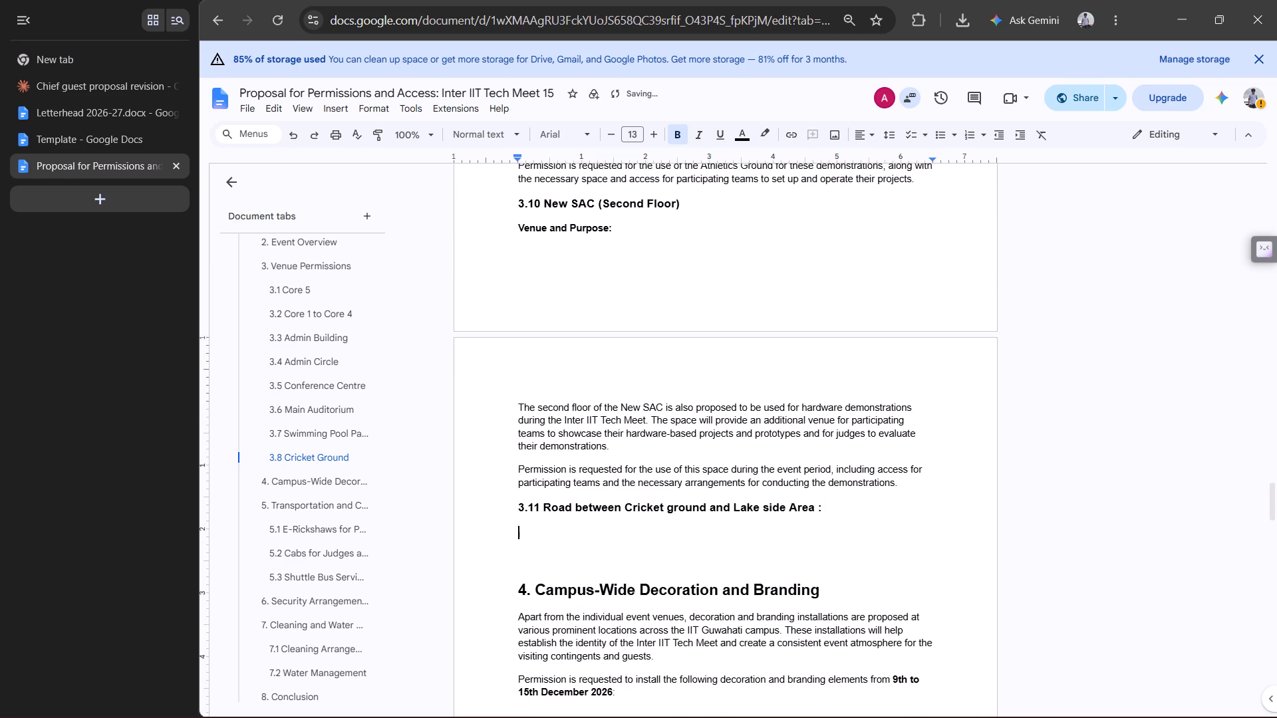
left_click(678, 137)
left_click(515, 401)
left_click_drag(515, 401, 557, 409)
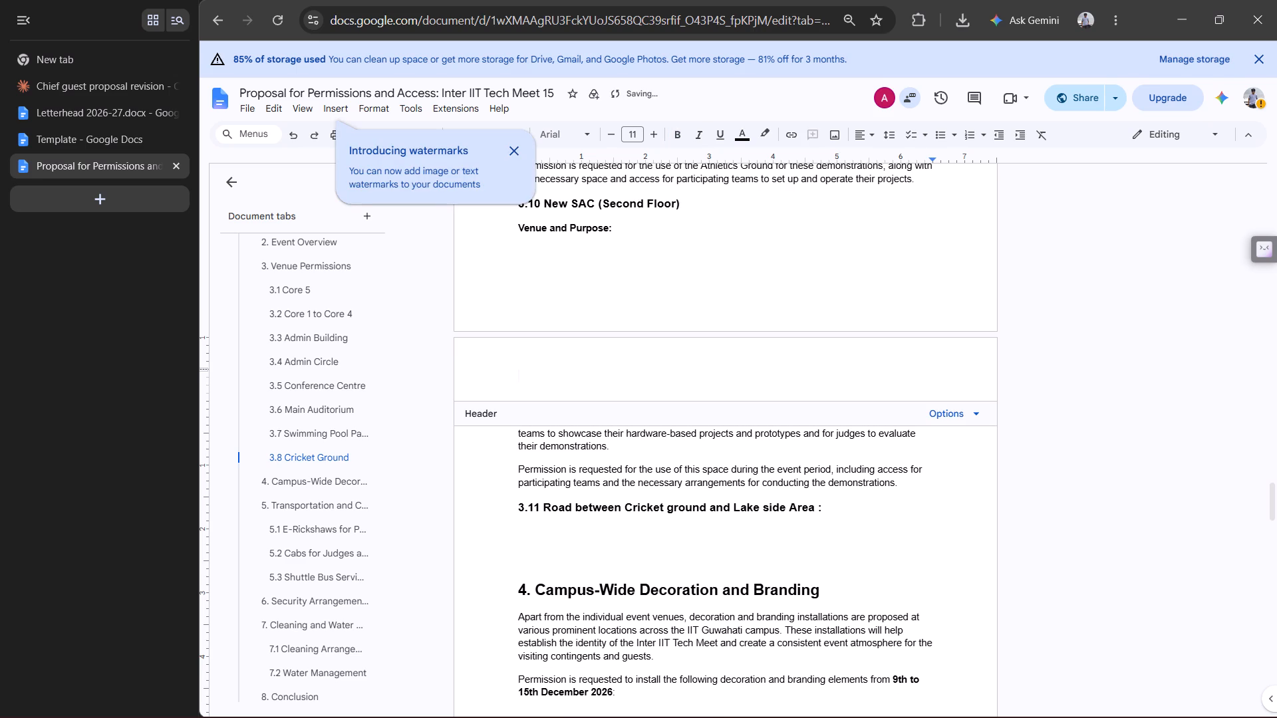
left_click_drag(644, 471, 599, 471)
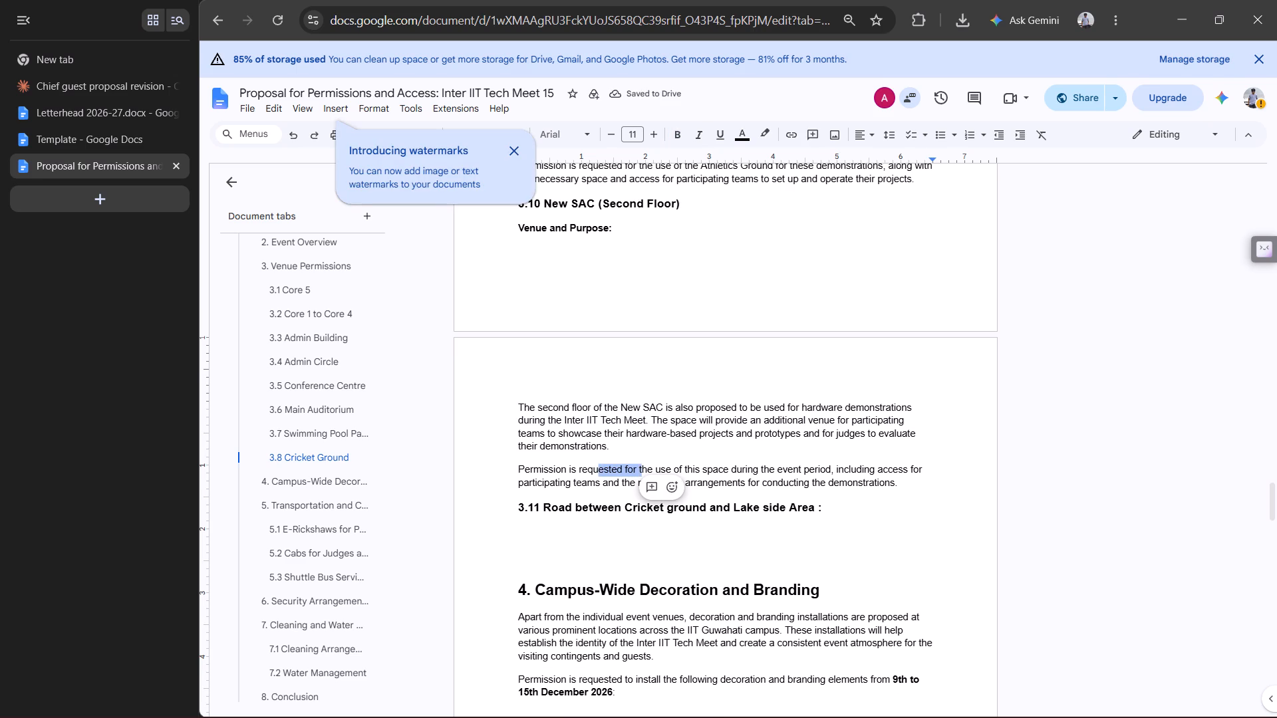
left_click(541, 541)
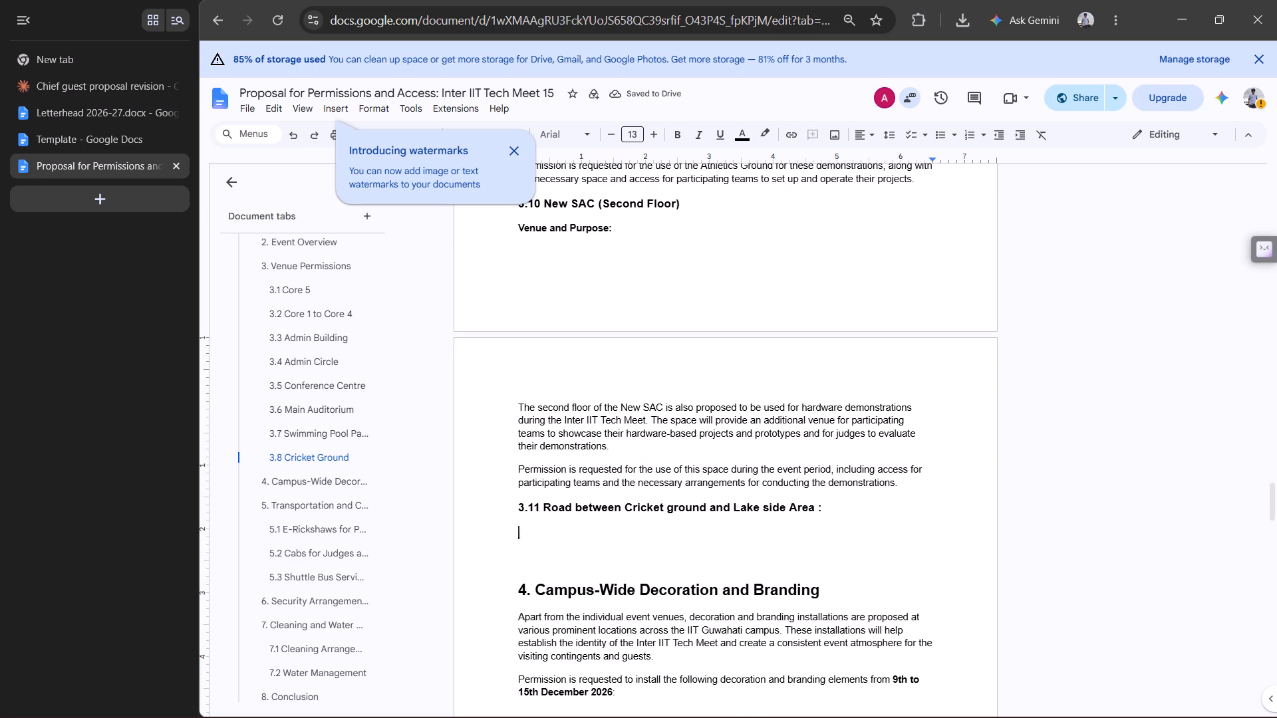
double_click(613, 133)
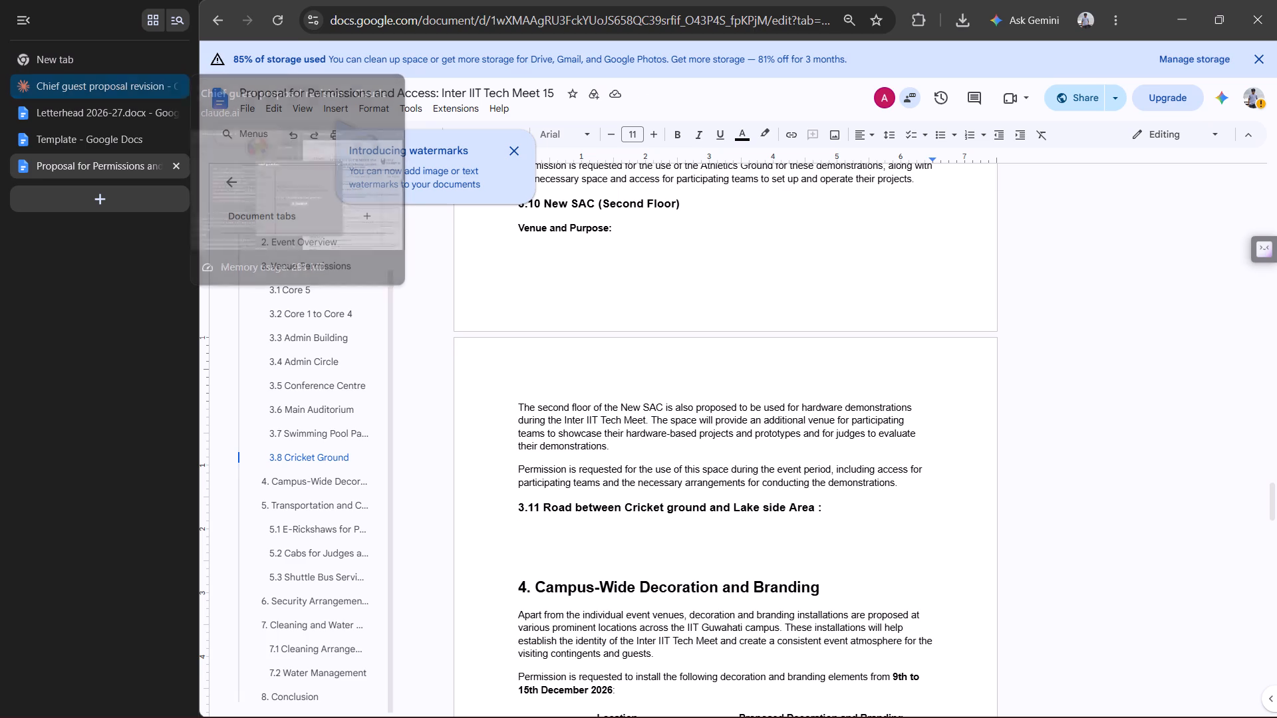
Begin the body paragraph below the 3.11 heading with the words "Road is".
scroll(443, 382, "up", 4)
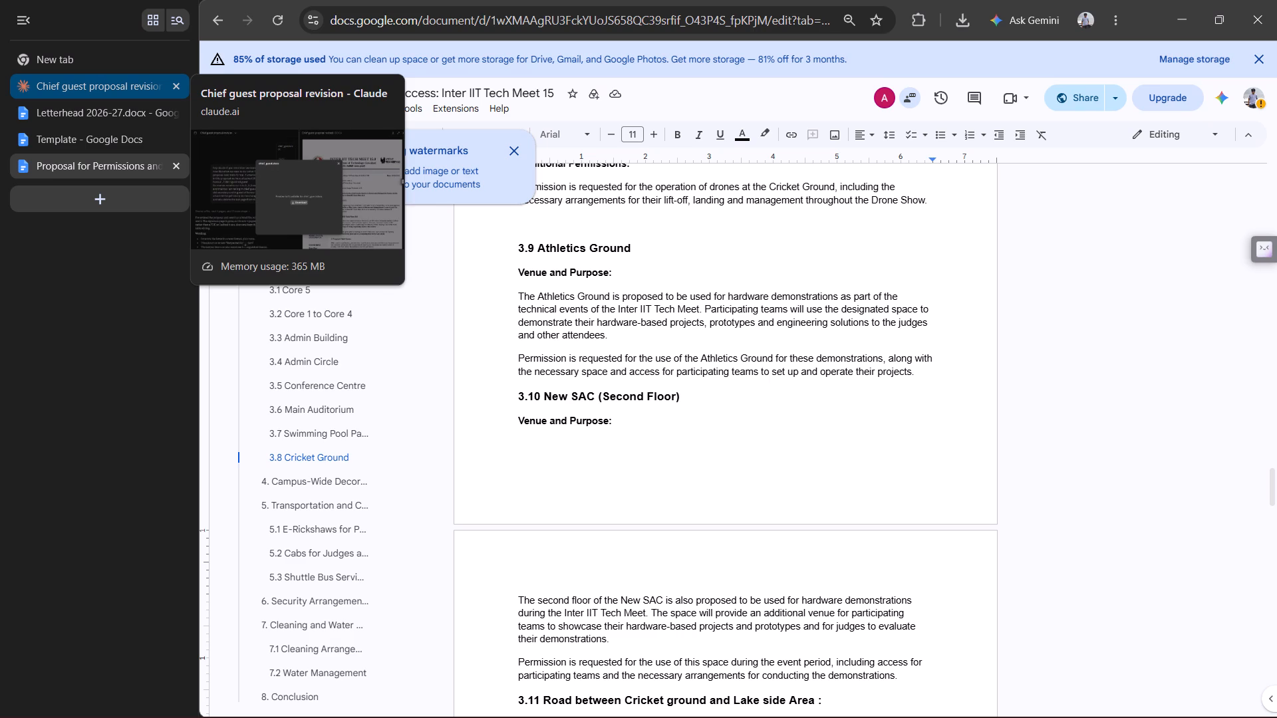
type("Road")
key("space")
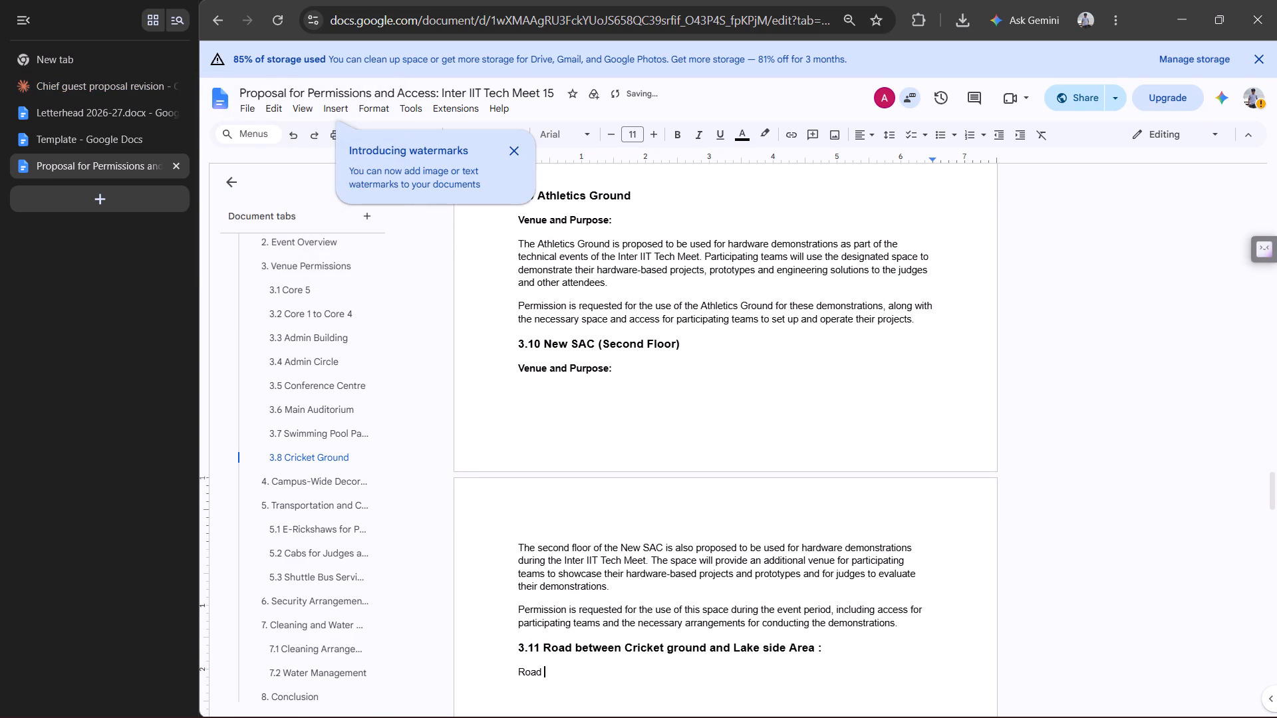
type("is")
key("space")
Insert "The" before "Road" at the start of the 3.11 paragraph.
key("Left")
key("Left")
key("Left")
key("Left")
key("Left")
key("Left")
key("Left")
key("Left")
type("The")
key("space")
Continue the sentence after "The Road is" with "proposed to be used for firework for 2-3 minutes after the drone show".
key("Right")
key("Right")
key("Right")
key("Right")
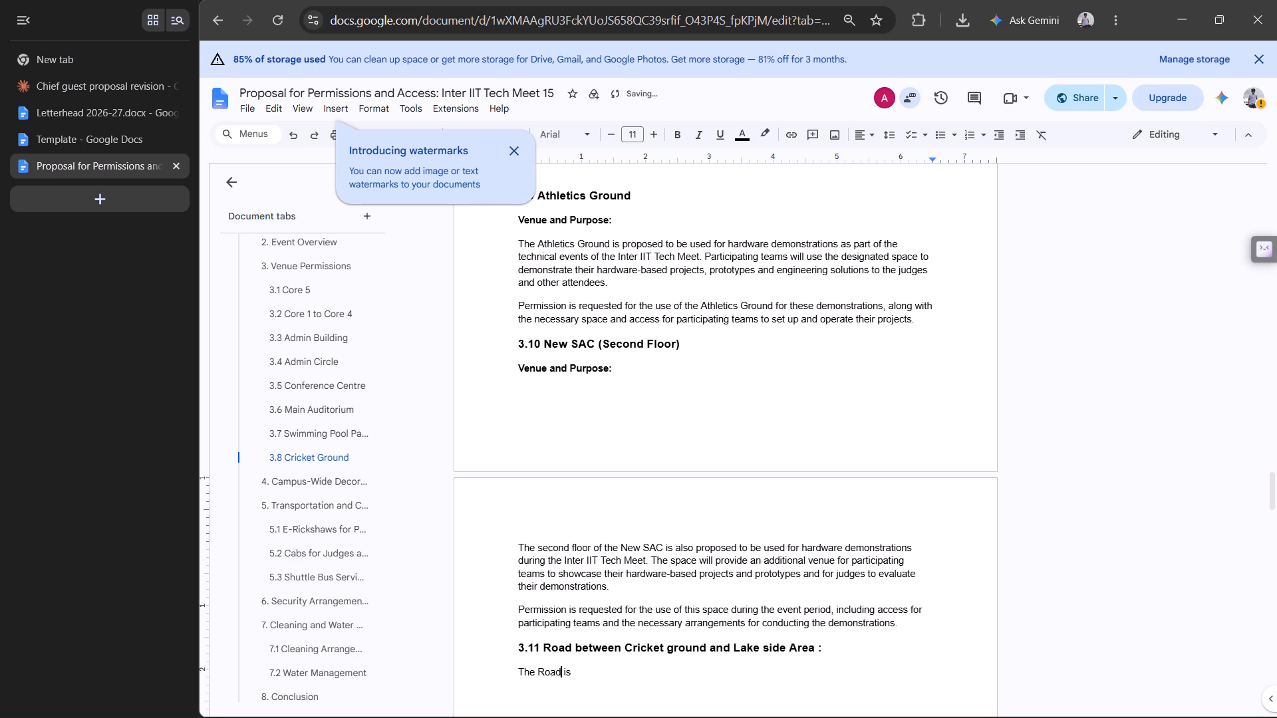
key("Right")
key("Right")
key("Right")
type("proposed to be used for")
key("space")
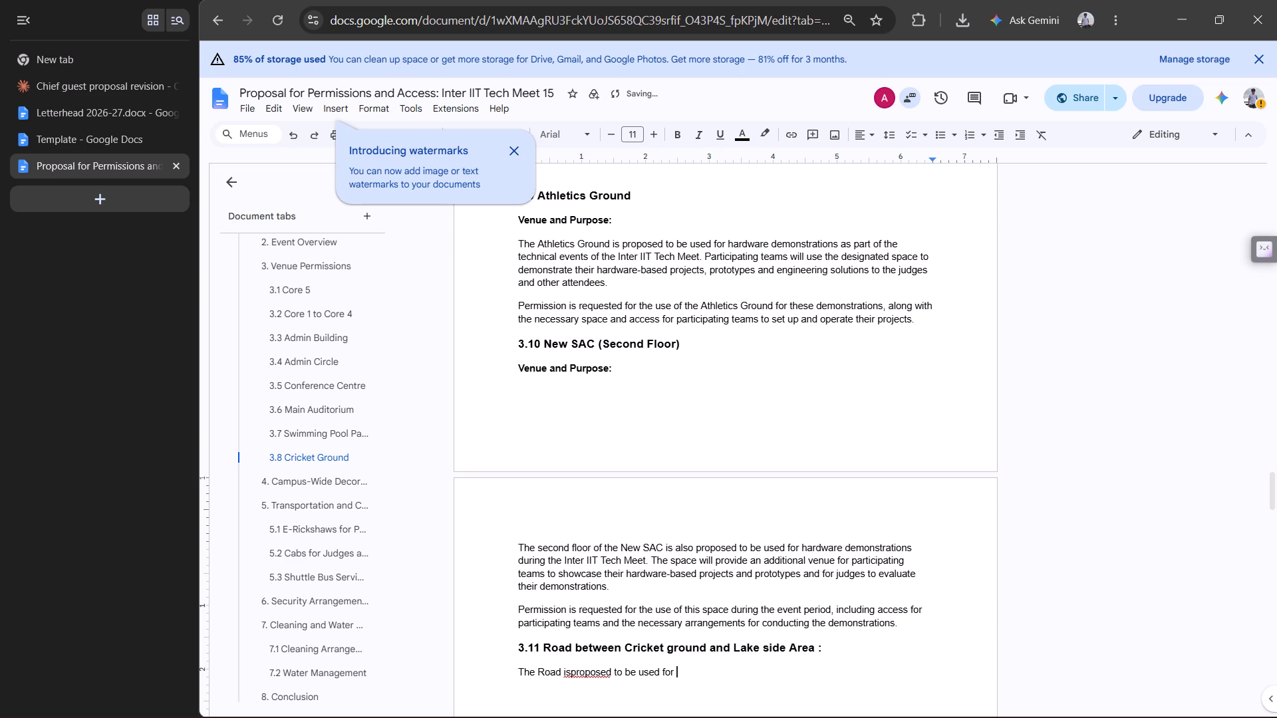
type("firework for")
key("space")
type("2-3 minutes")
key("space")
type("after the drone show")
key("space")
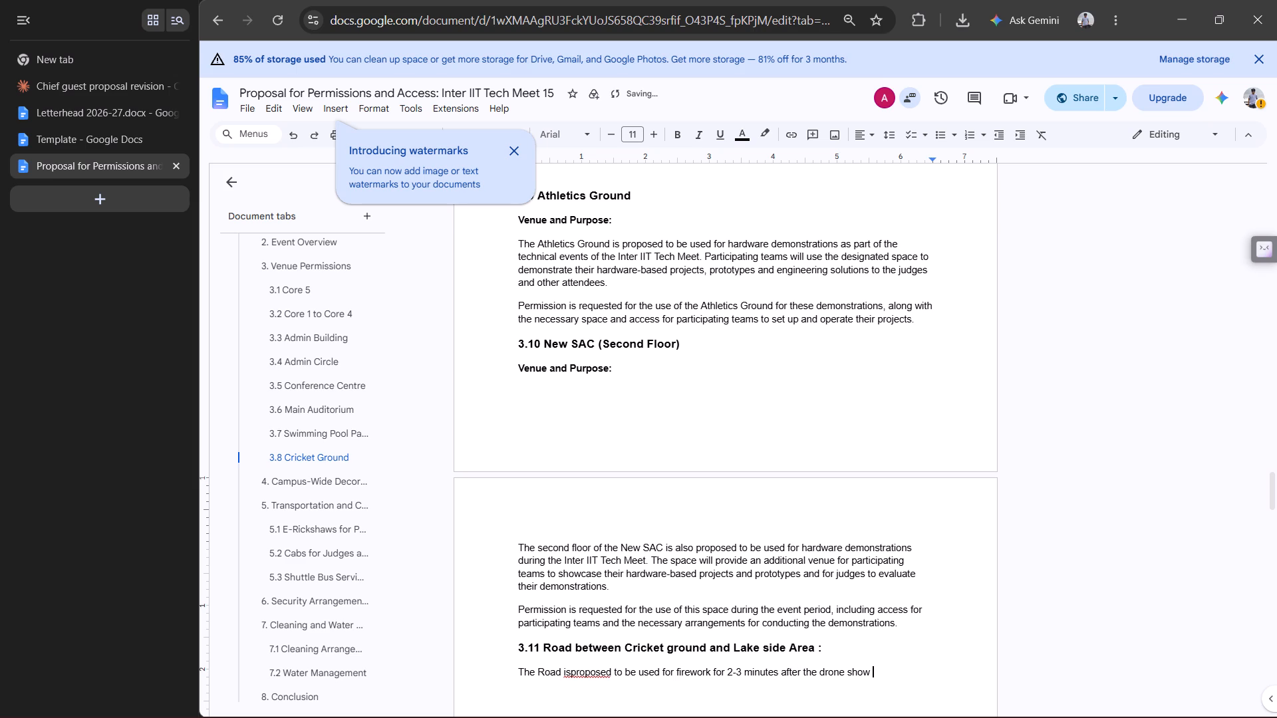
Insert the missing space between "is" and "proposed" in the 3.11 sentence.
left_click(569, 673)
key("space")
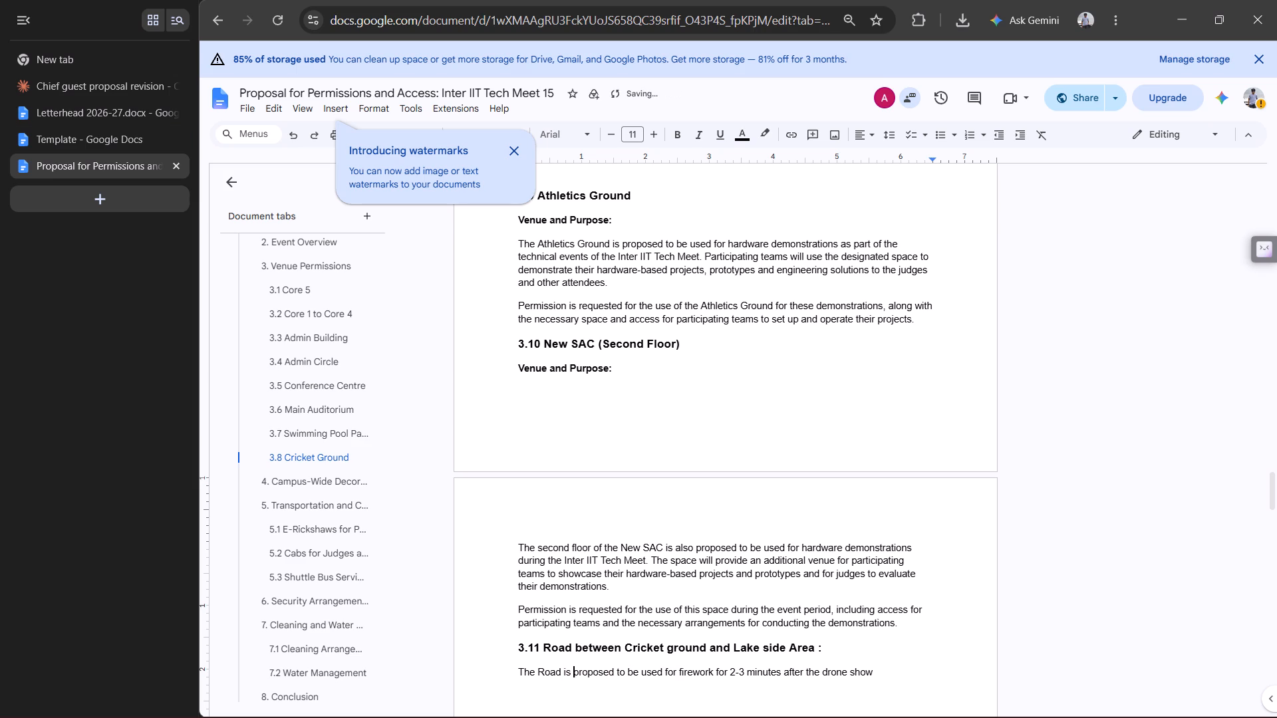
End the 3.11 sentence with a period and add "Firework will be similar to Diwali 2025 firework" after it.
scroll(884, 429, "up", 2)
scroll(884, 429, "down", 1)
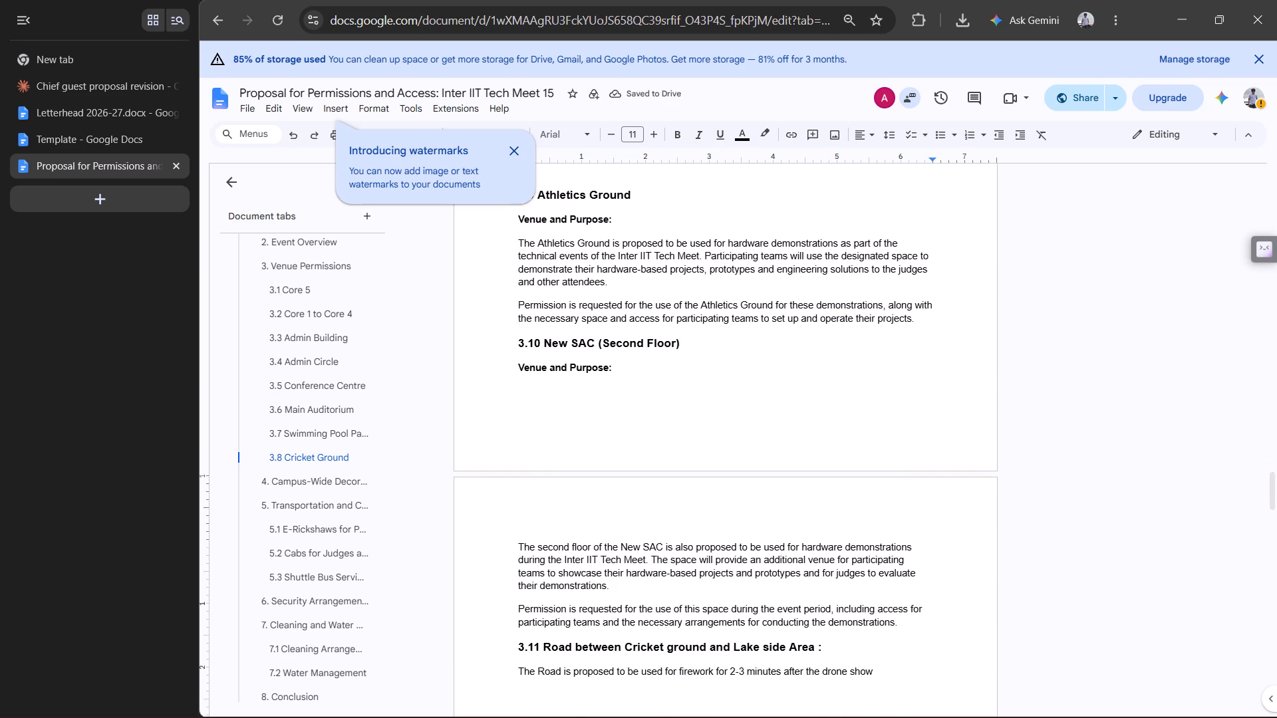
scroll(884, 429, "down", 1)
left_click(893, 615)
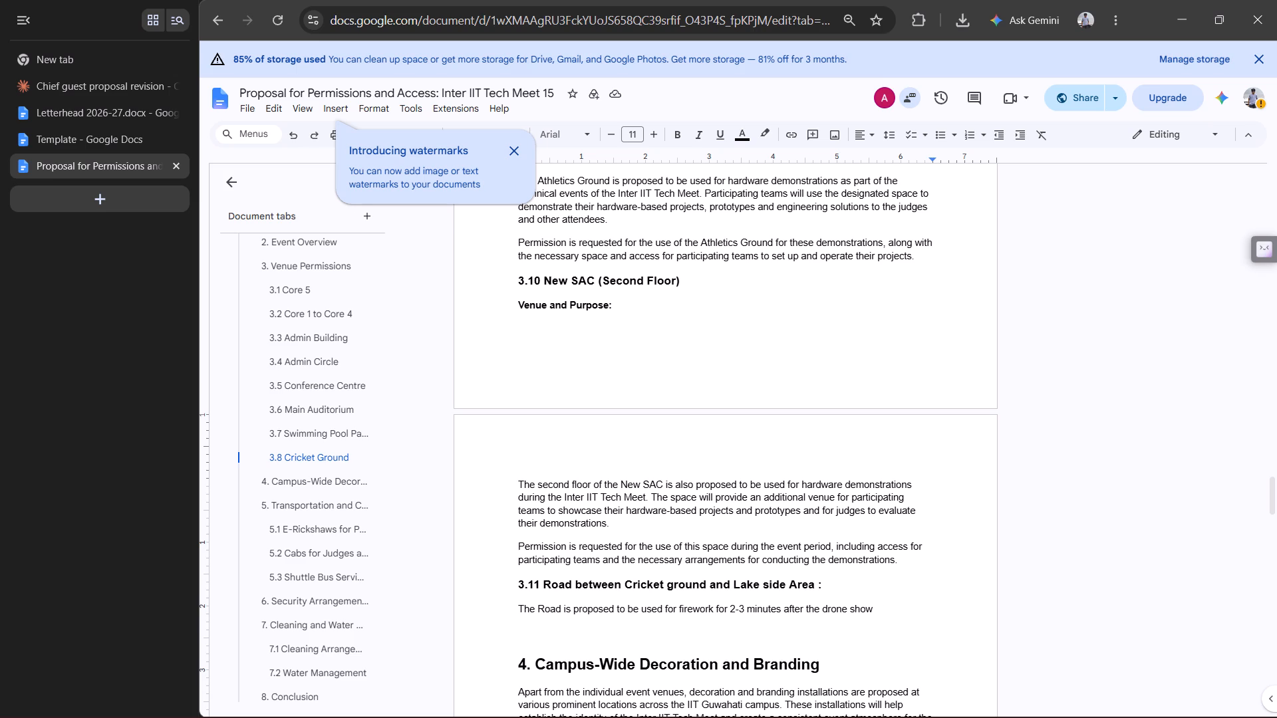
type(".")
key("space")
type("Firework will be similar to")
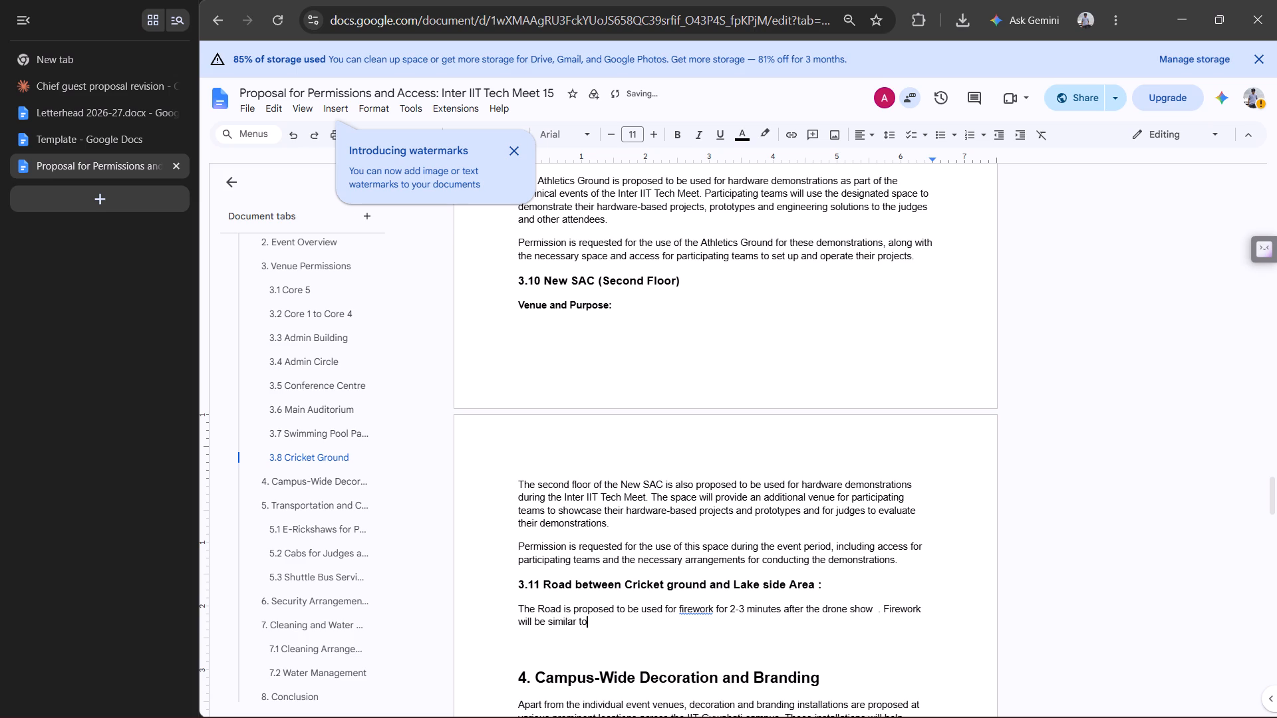
key("space")
key("f")
key("BackSpace")
type("Diwali 2025 firework")
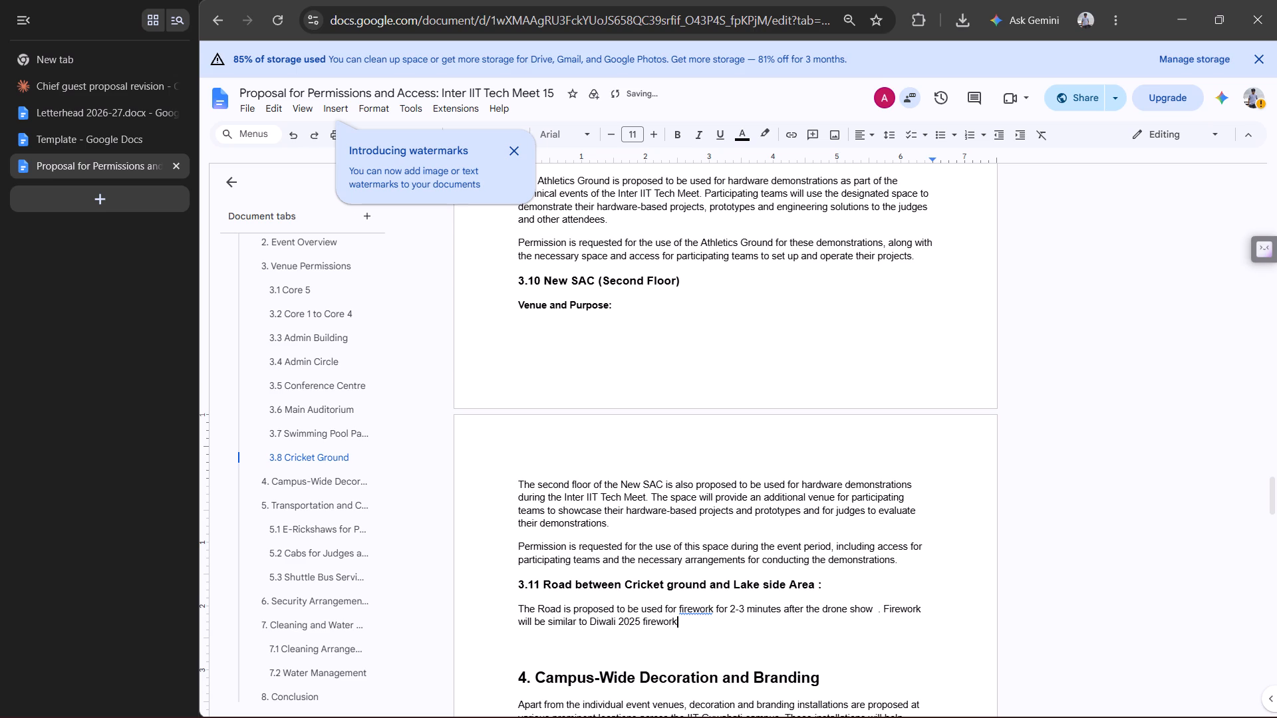
key("space")
Add a new paragraph below the firework description in 3.11 reading "Permission is requested for the use of Fireworks".
scroll(672, 487, "up", 1)
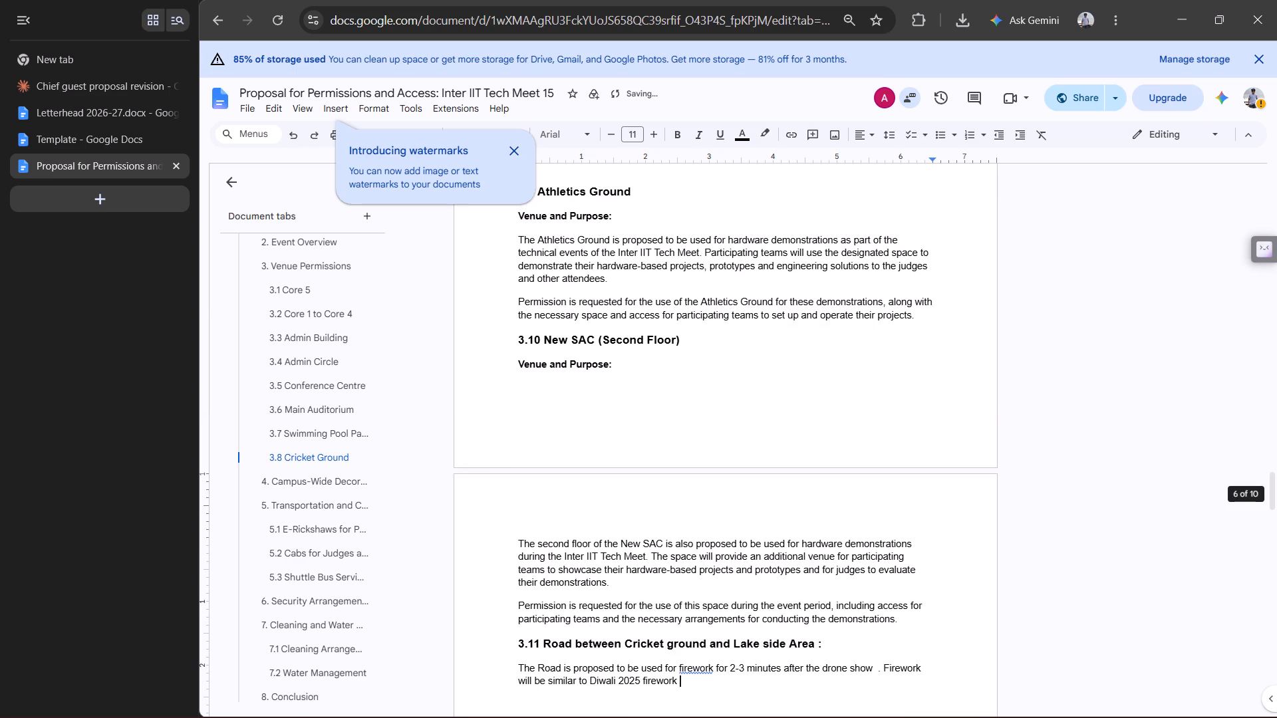
scroll(672, 487, "up", 1)
scroll(672, 487, "down", 1)
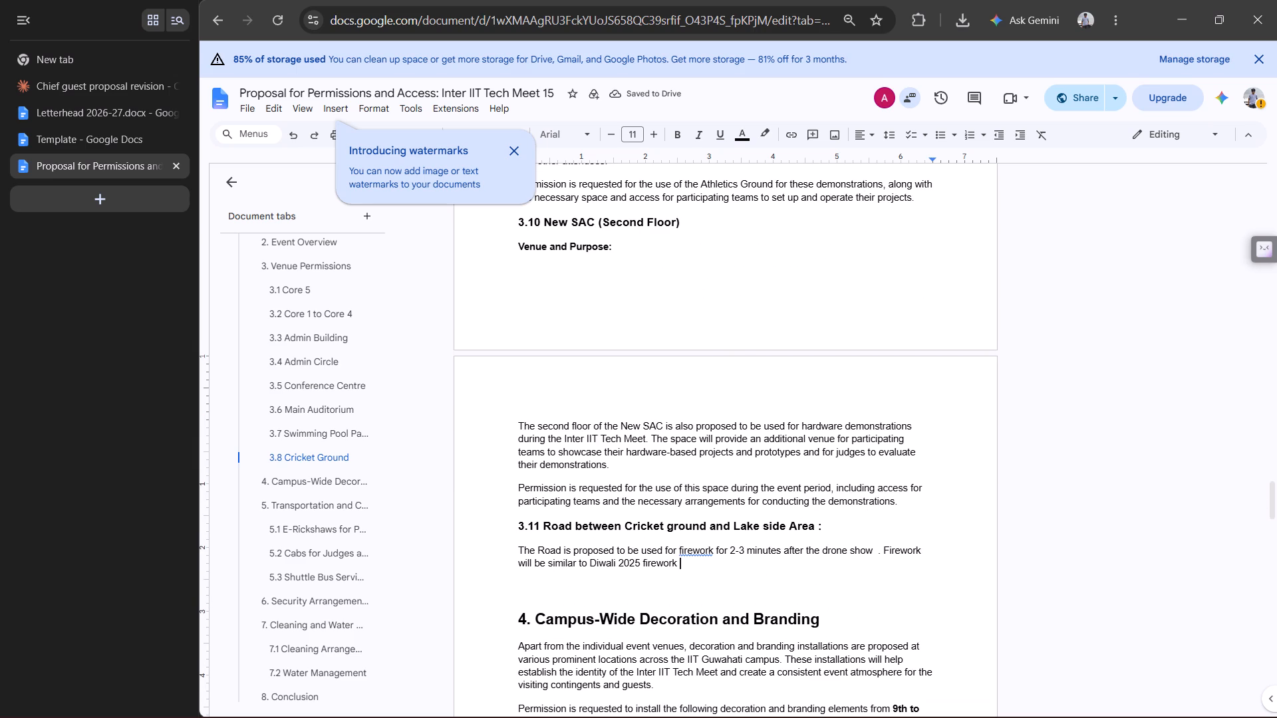
key("Return")
scroll(672, 487, "up", 1)
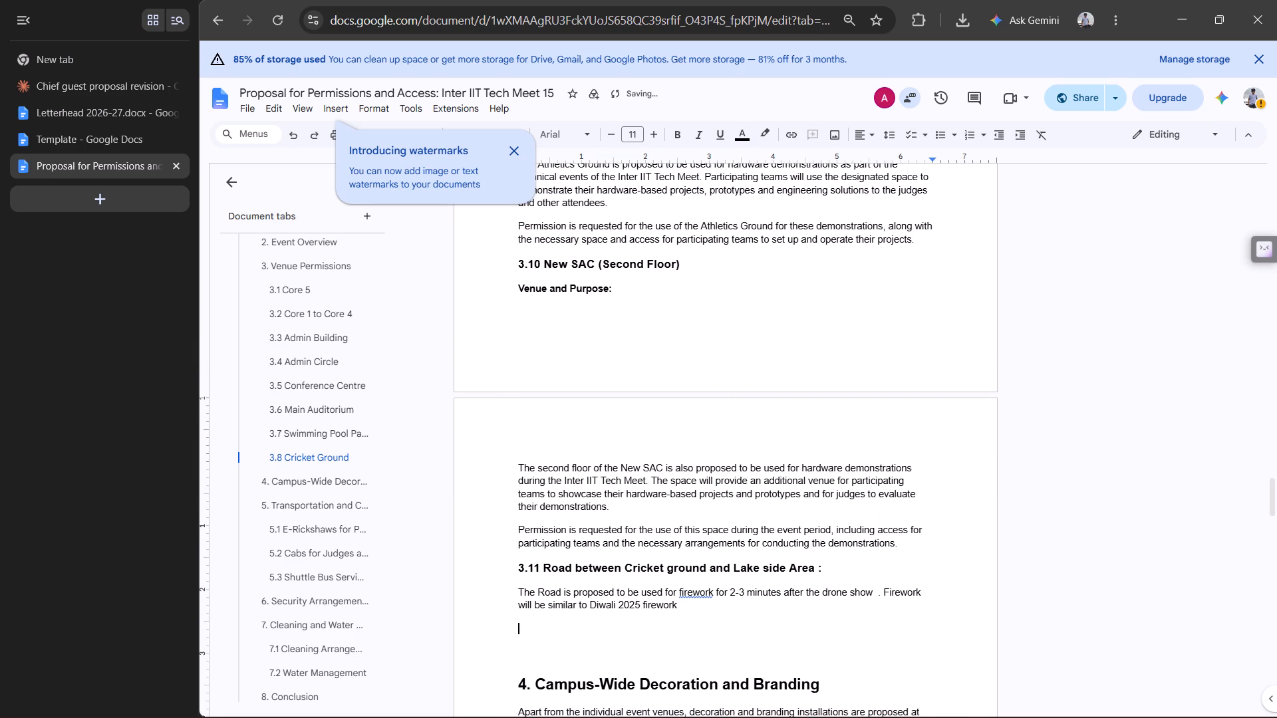
scroll(672, 487, "up", 1)
type("Permission is rewuested")
key("space")
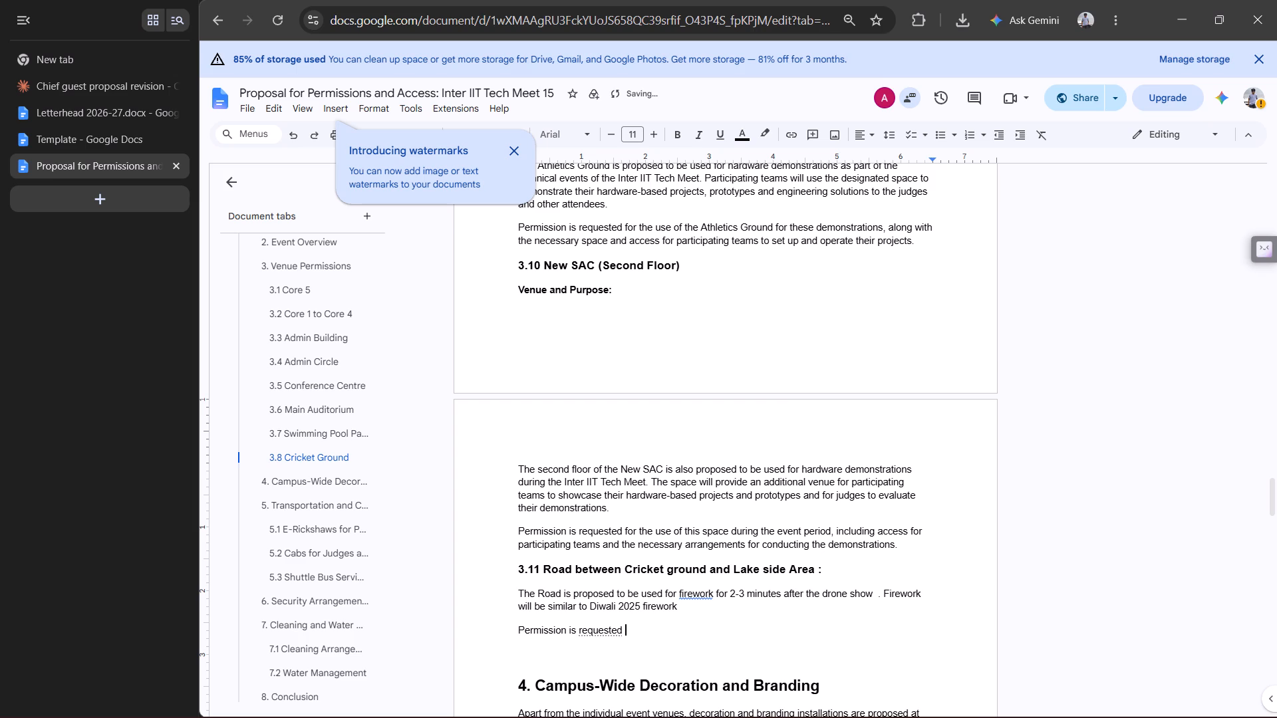
type("for the use of")
key("space")
type("Firework")
type("s")
key("space")
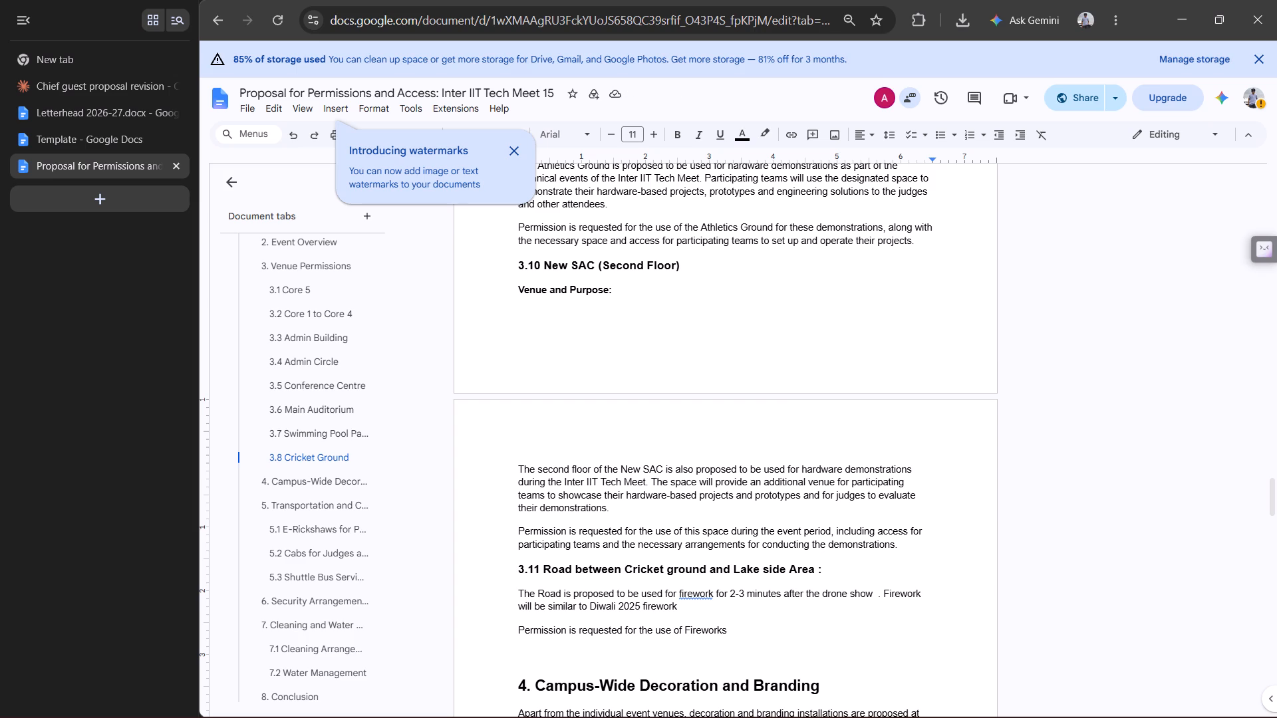
Remove the empty line between the 3.11 permission paragraph and the section 4 heading.
left_click(540, 667)
key("BackSpace")
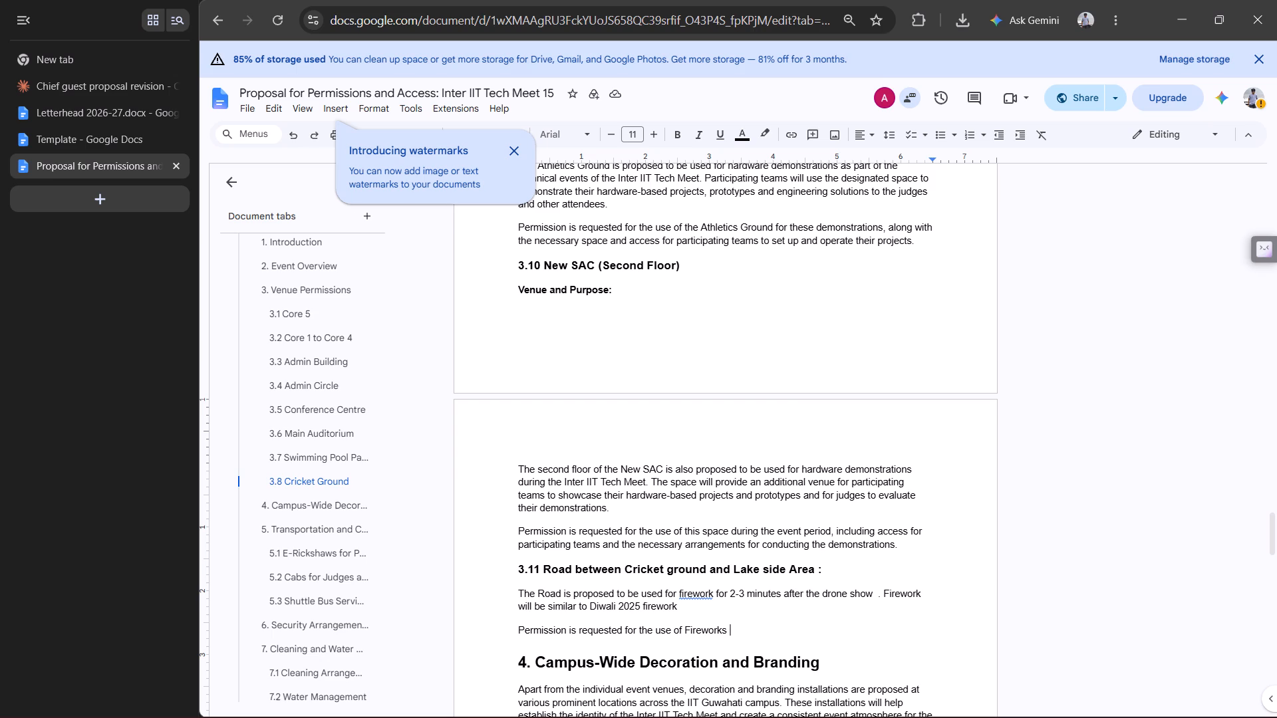
Delete "use of Fireworks" from the end of the 3.11 permission sentence, keeping "Permission is requested for the".
key("BackSpace")
key("BackSpace")
key("BackSpace")
key("BackSpace")
key("BackSpace")
key("BackSpace")
key("BackSpace")
key("BackSpace")
key("BackSpace")
key("BackSpace")
key("BackSpace")
key("BackSpace")
key("BackSpace")
key("BackSpace")
key("BackSpace")
key("BackSpace")
key("BackSpace")
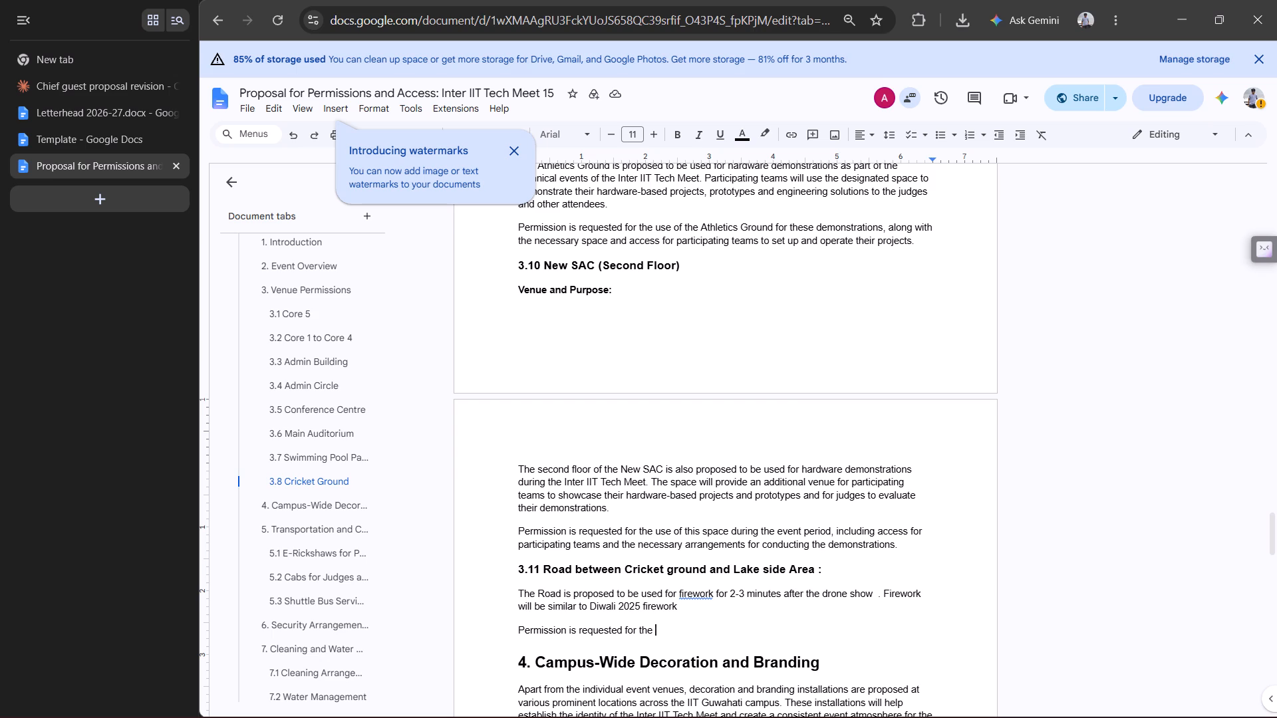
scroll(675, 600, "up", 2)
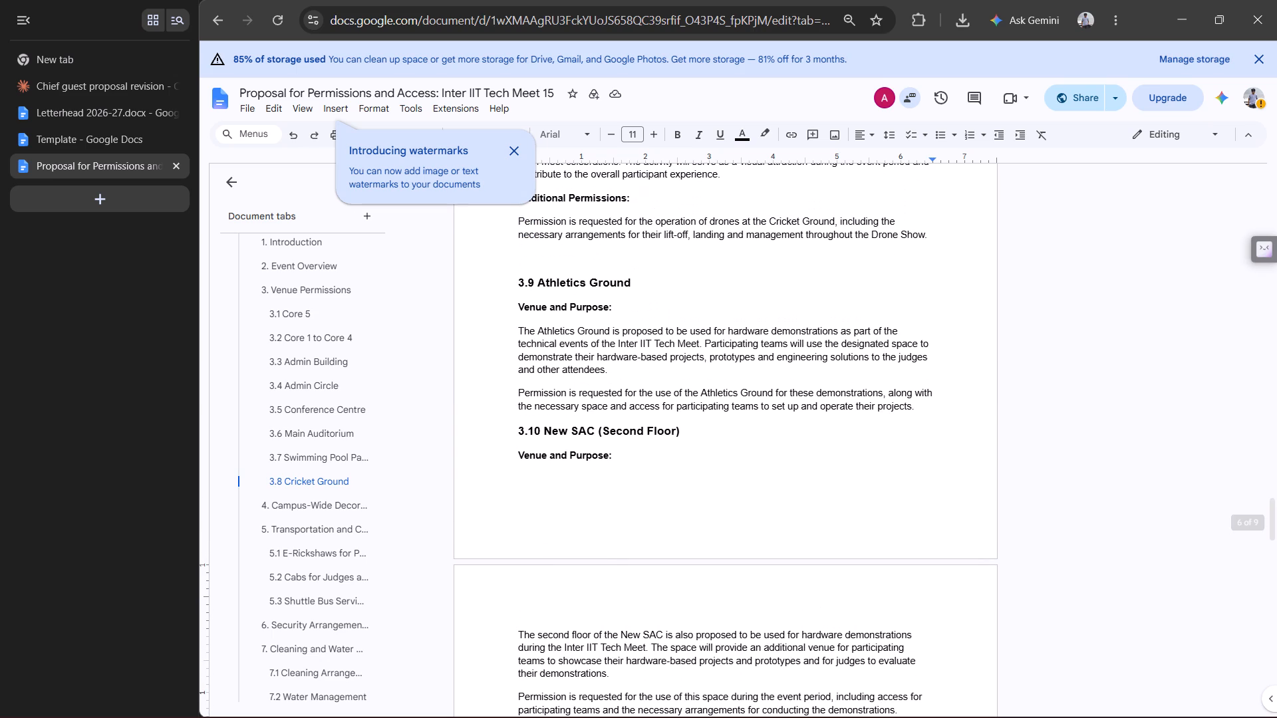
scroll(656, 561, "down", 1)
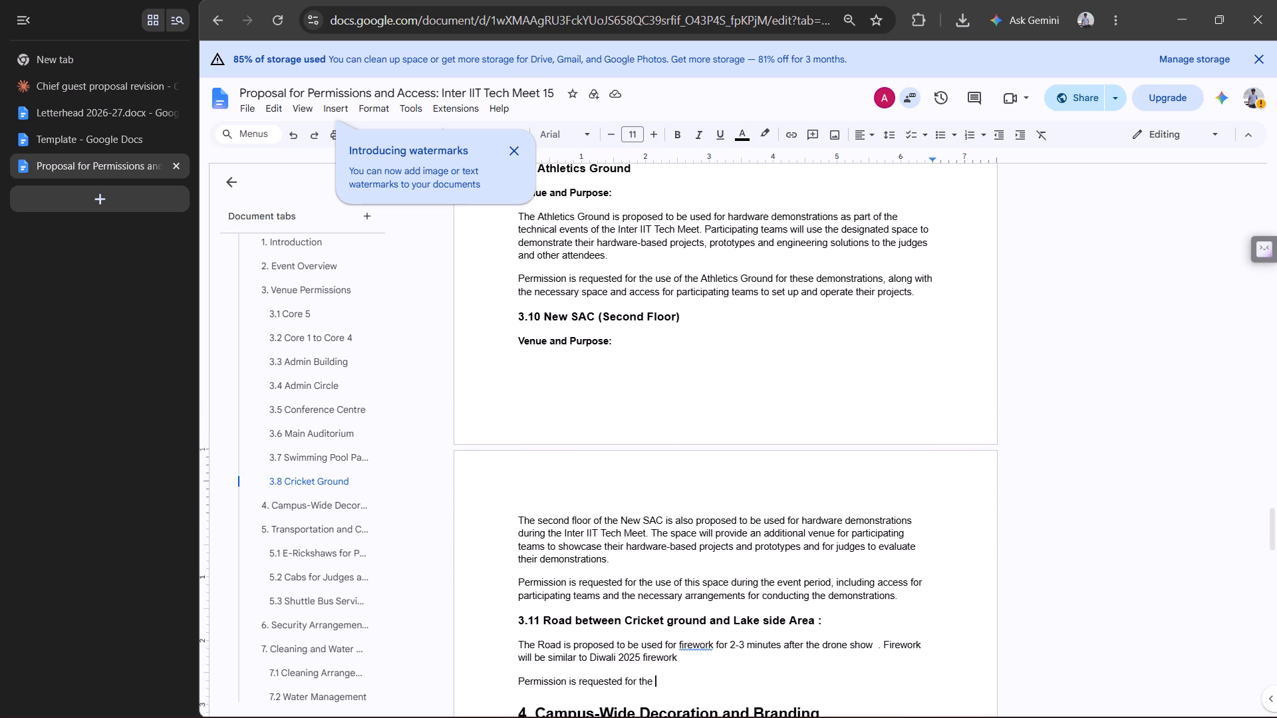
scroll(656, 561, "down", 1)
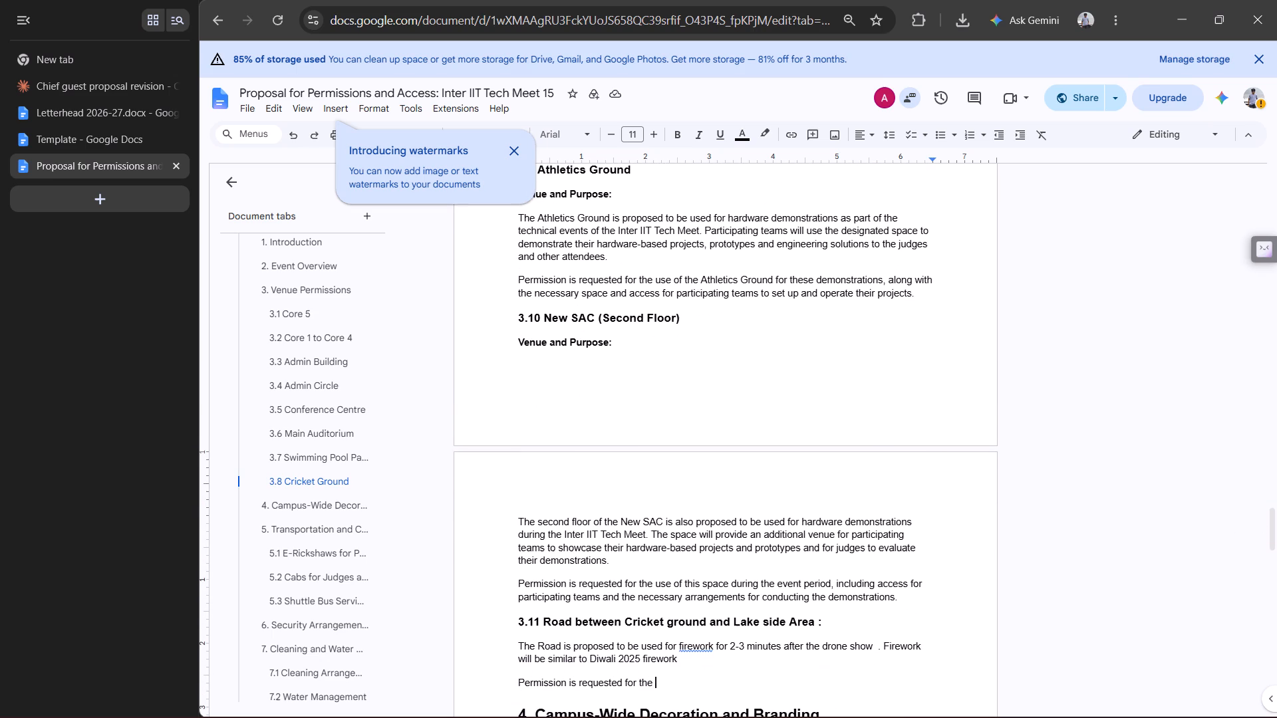
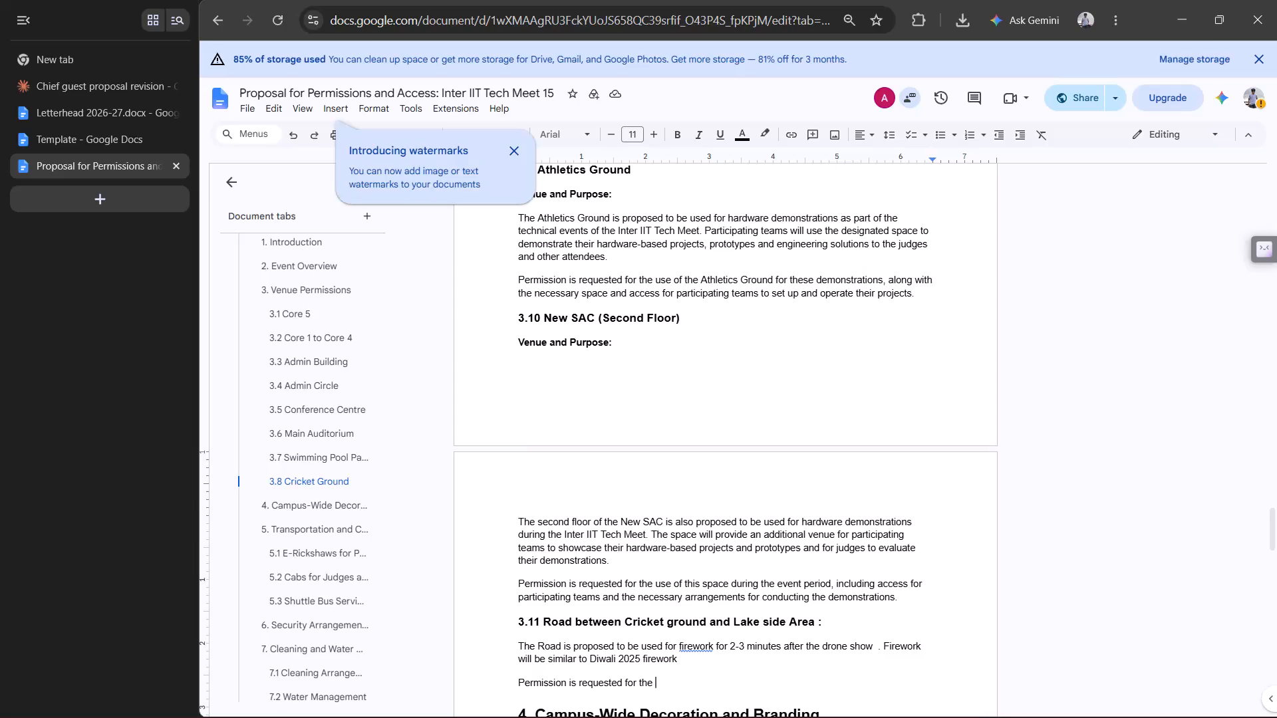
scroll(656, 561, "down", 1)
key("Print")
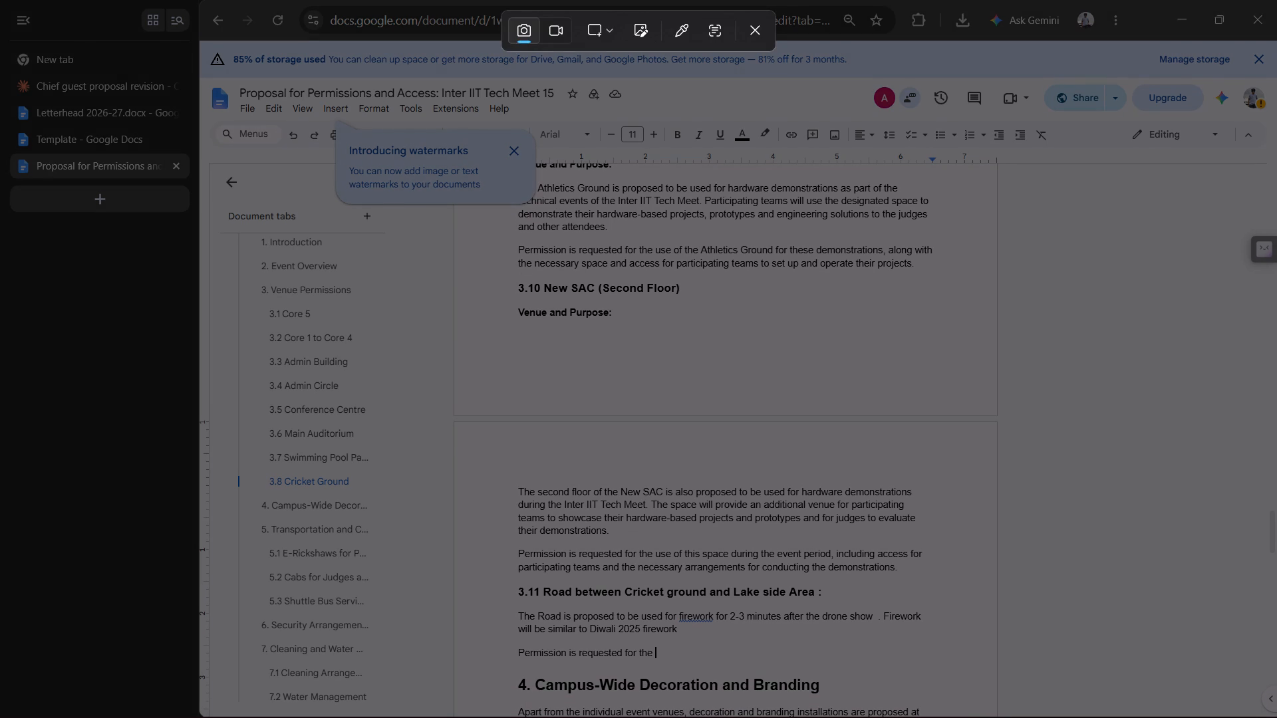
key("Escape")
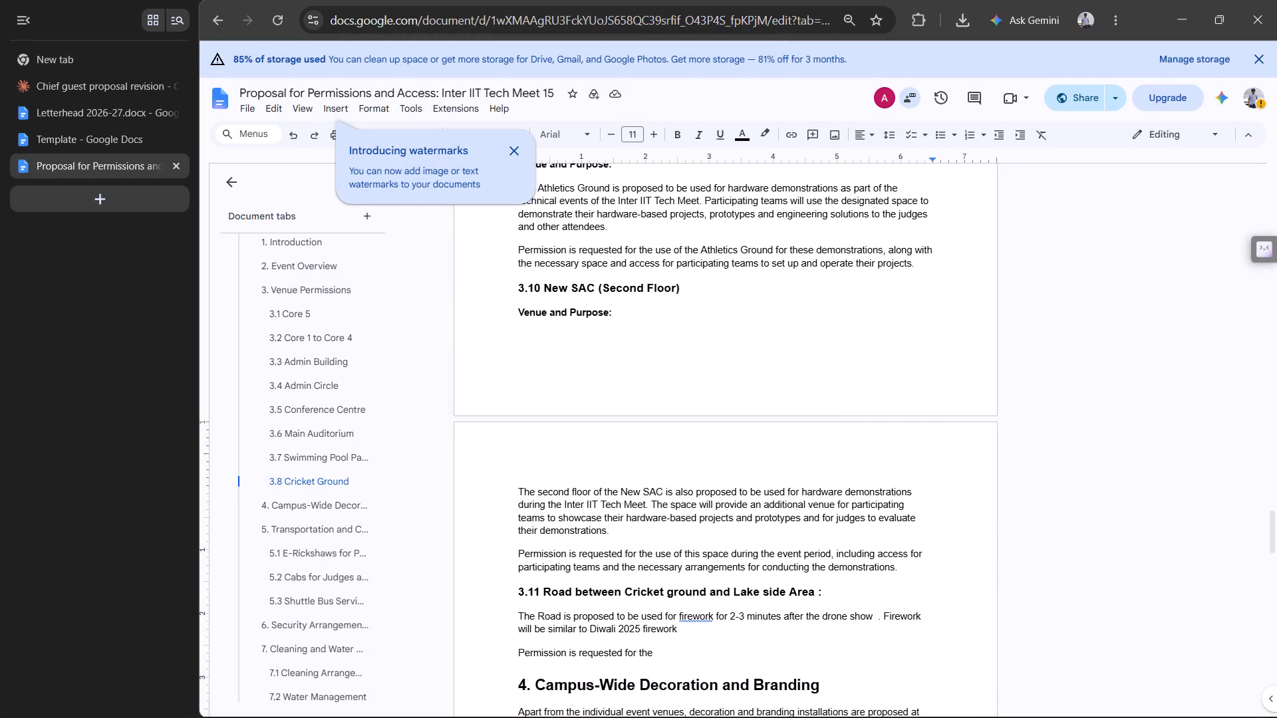
Dismiss the announcement introducing watermarks.
left_click(523, 152)
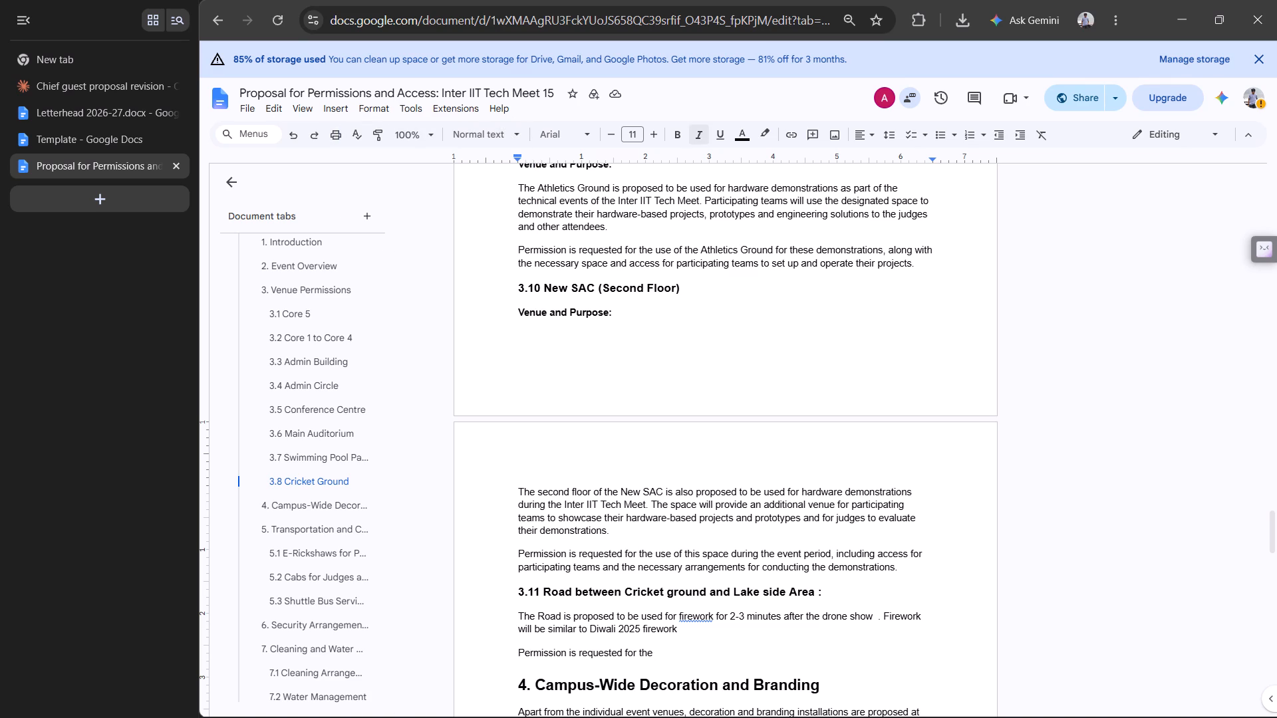
left_click(1117, 27)
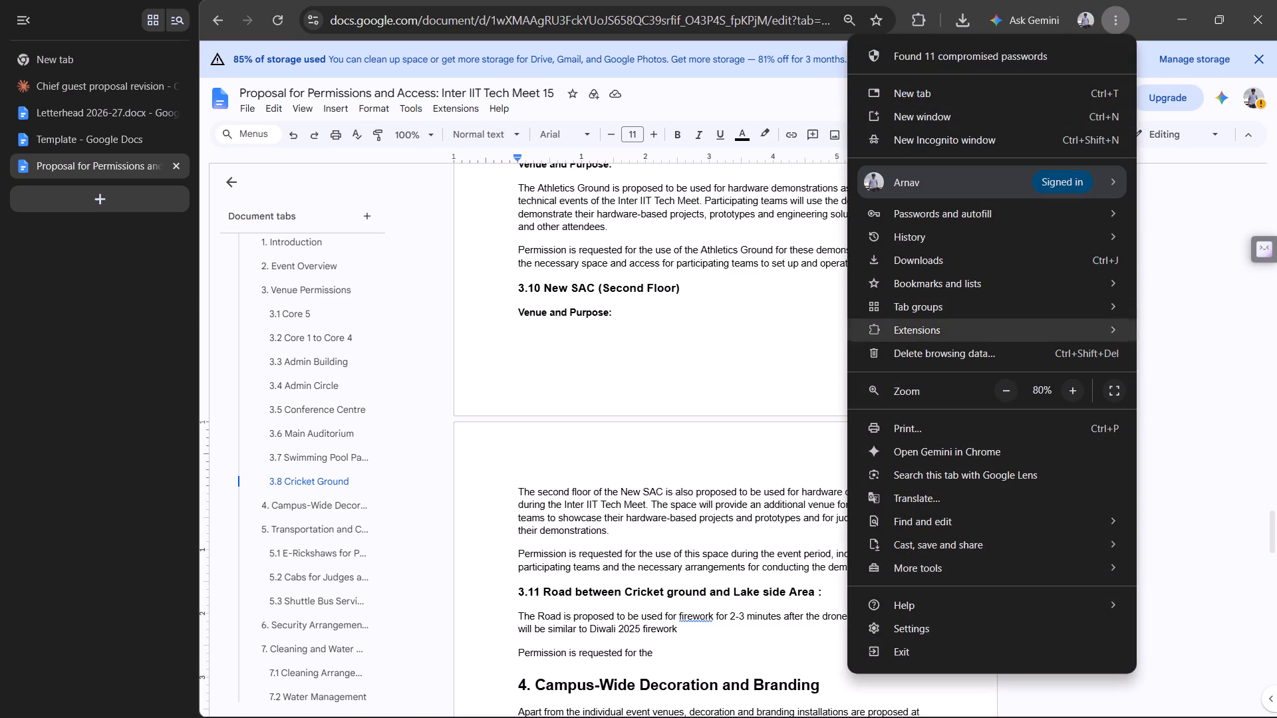
left_click(1014, 382)
left_click(1014, 382)
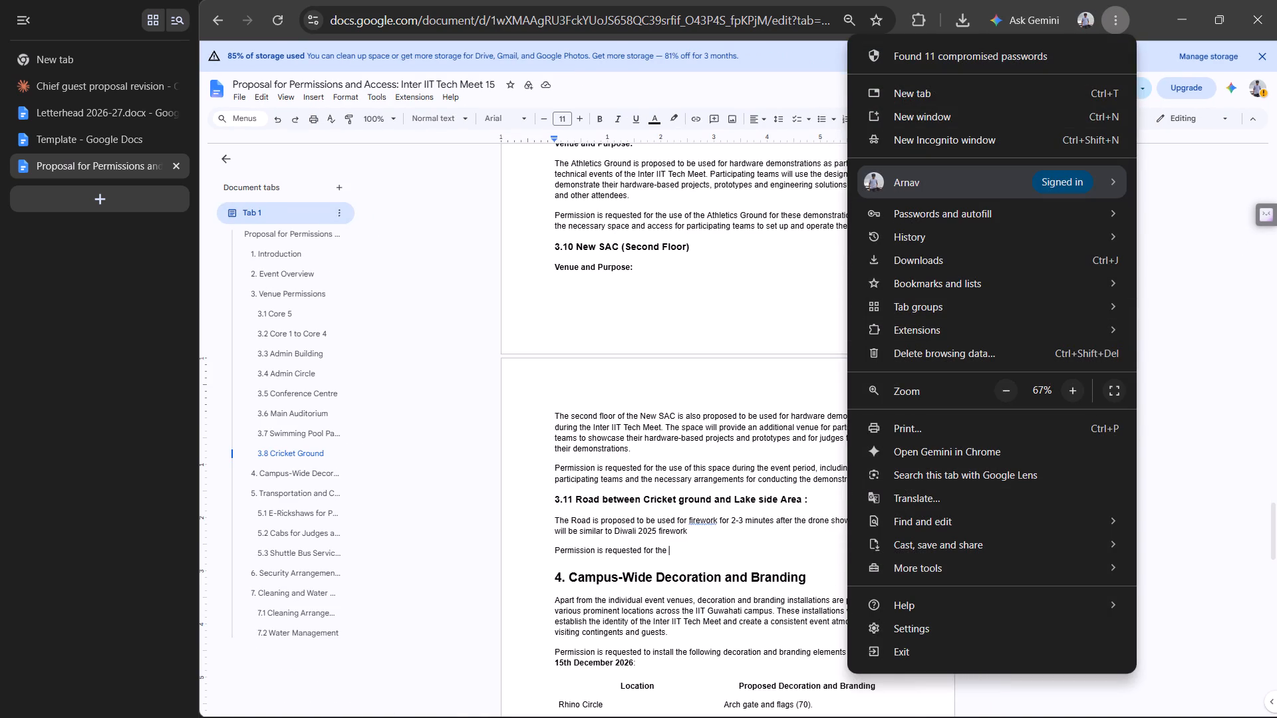
left_click(1157, 460)
scroll(1157, 460, "up", 2)
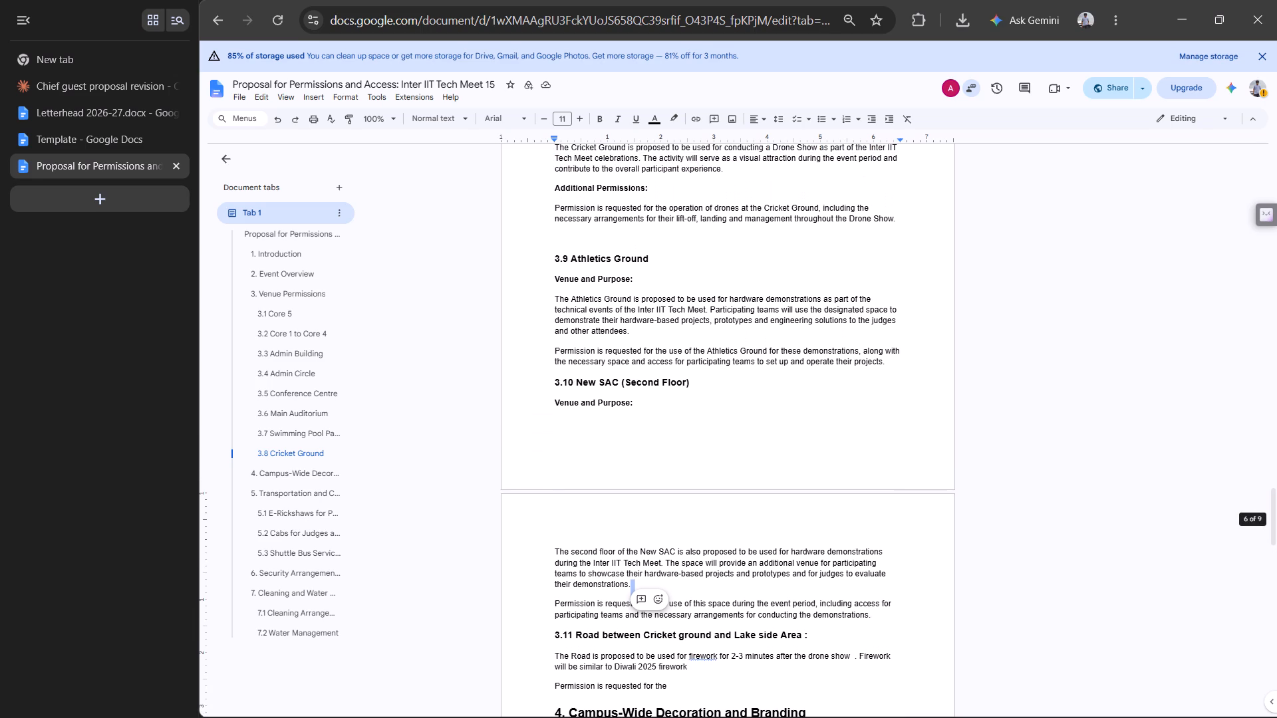
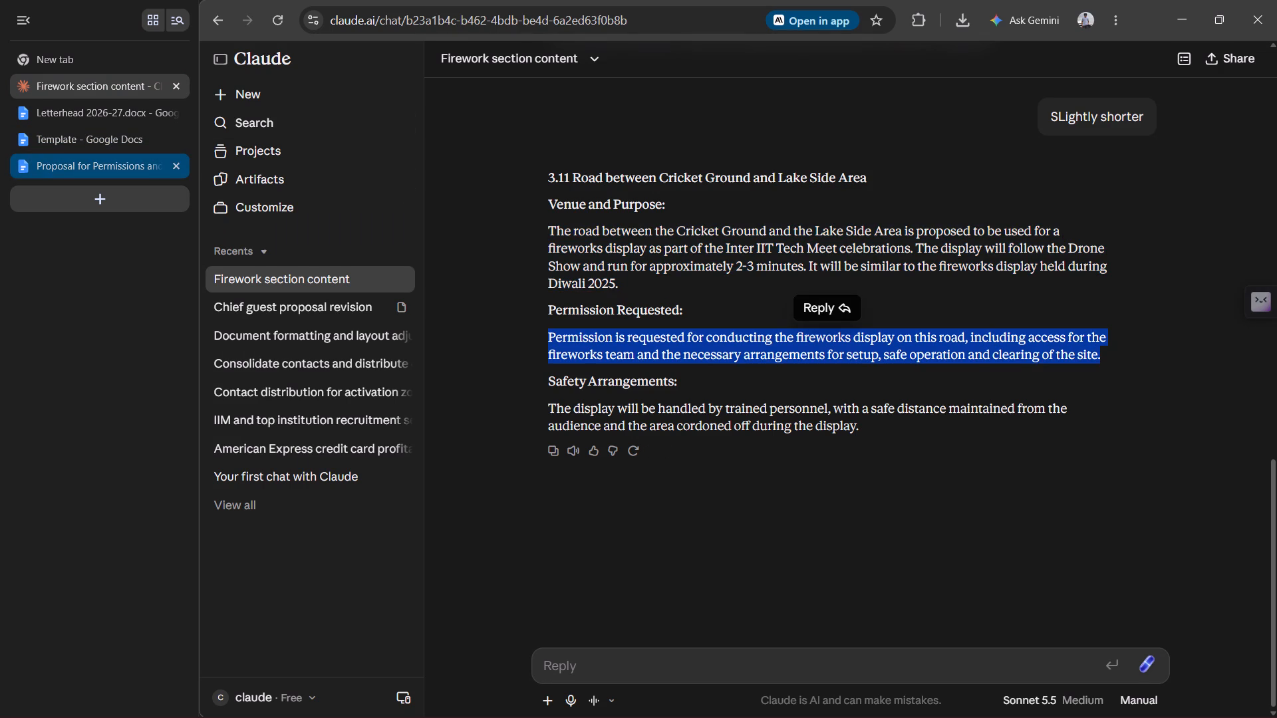
left_click(124, 164)
left_click_drag(682, 489, 479, 487)
key("ctrl+v")
Look over sections 3.7 to 3.11 of the proposal to compare their subheadings and structure.
scroll(723, 431, "up", 1)
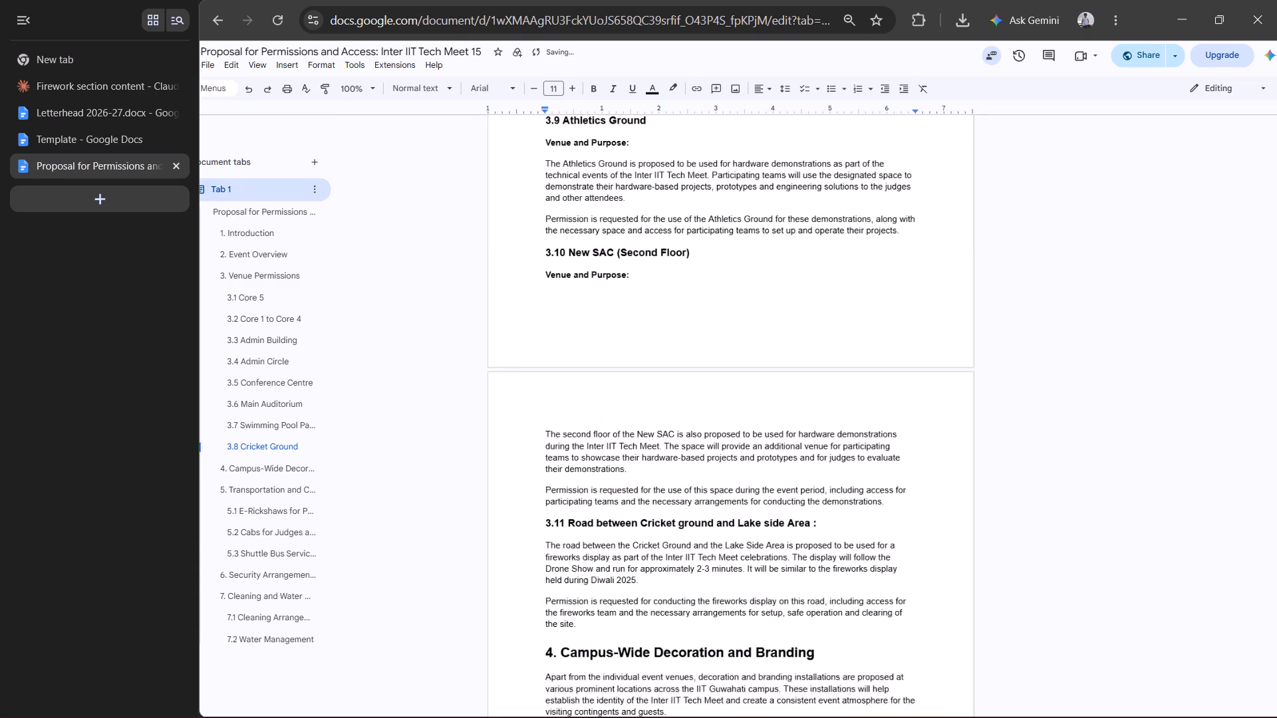
scroll(723, 431, "up", 3)
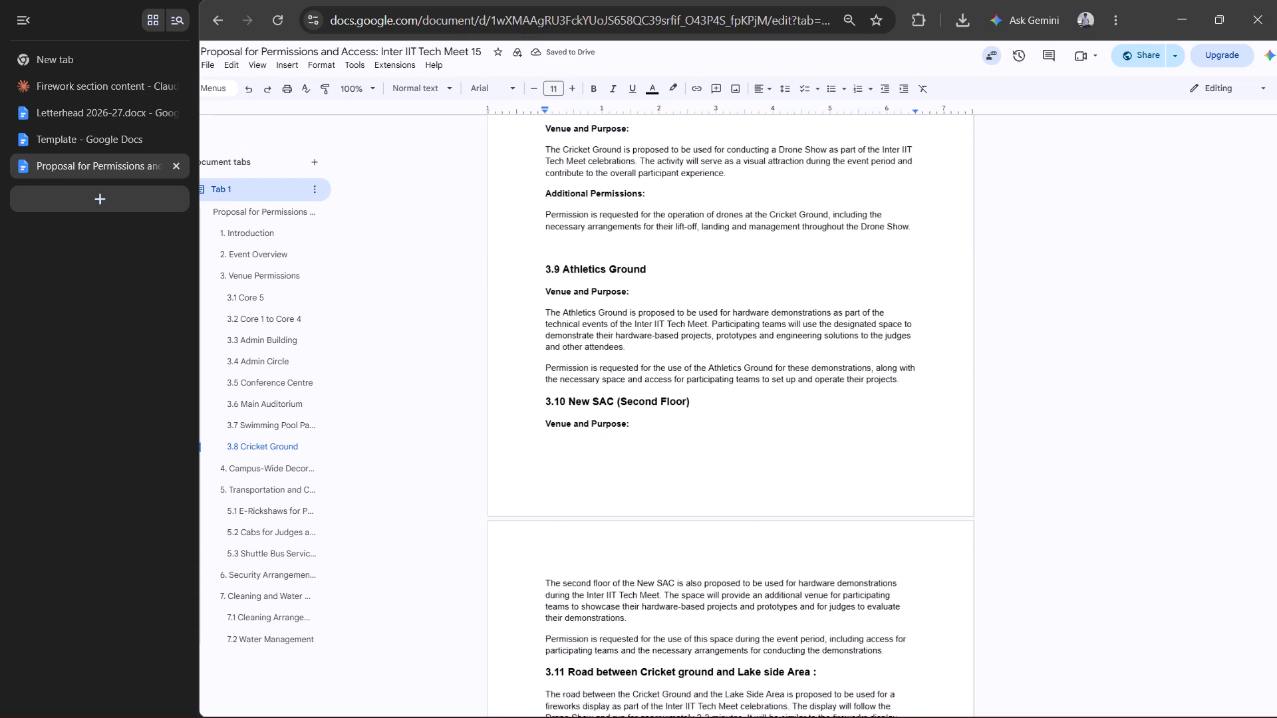
scroll(723, 431, "up", 2)
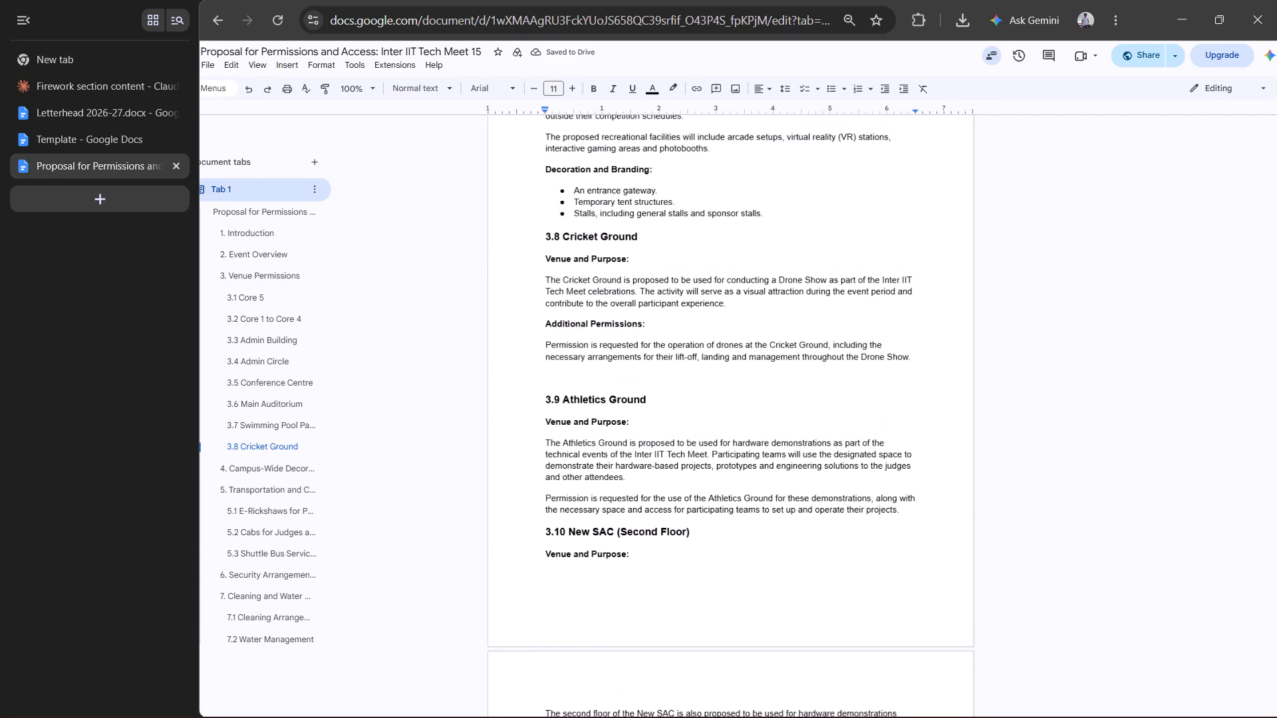
scroll(723, 431, "up", 5)
scroll(723, 431, "down", 1)
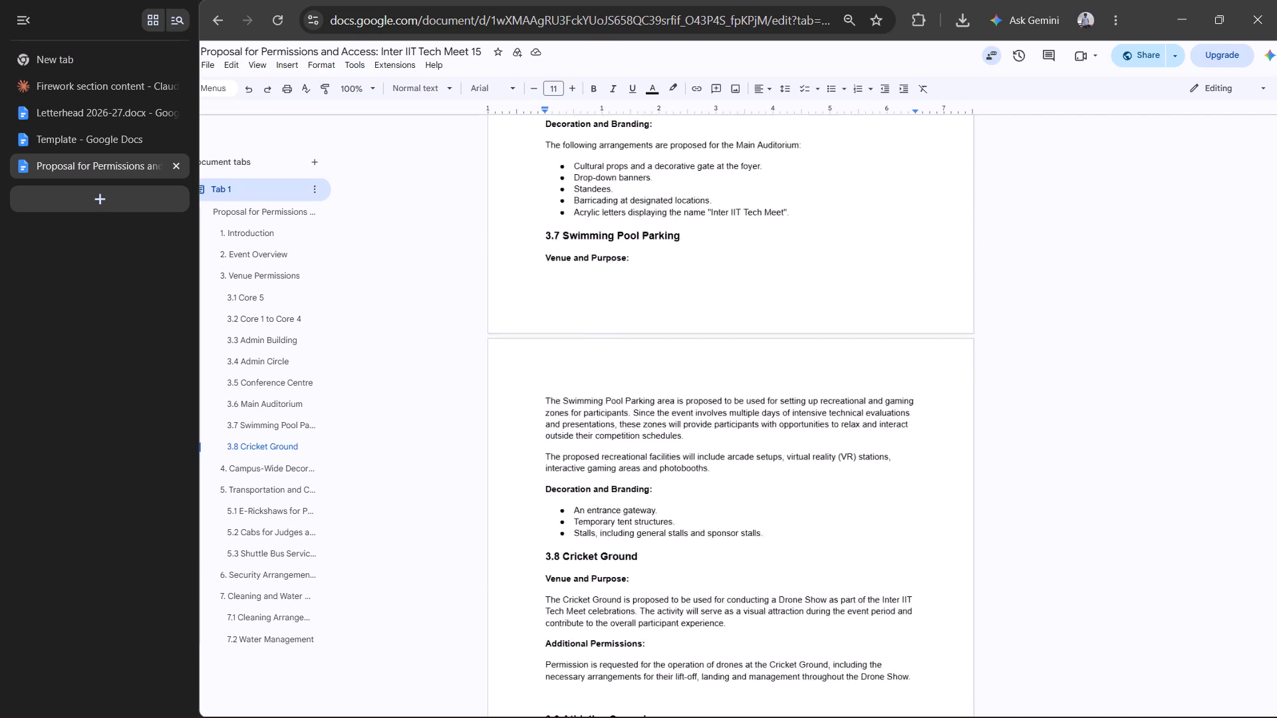
scroll(723, 431, "down", 1)
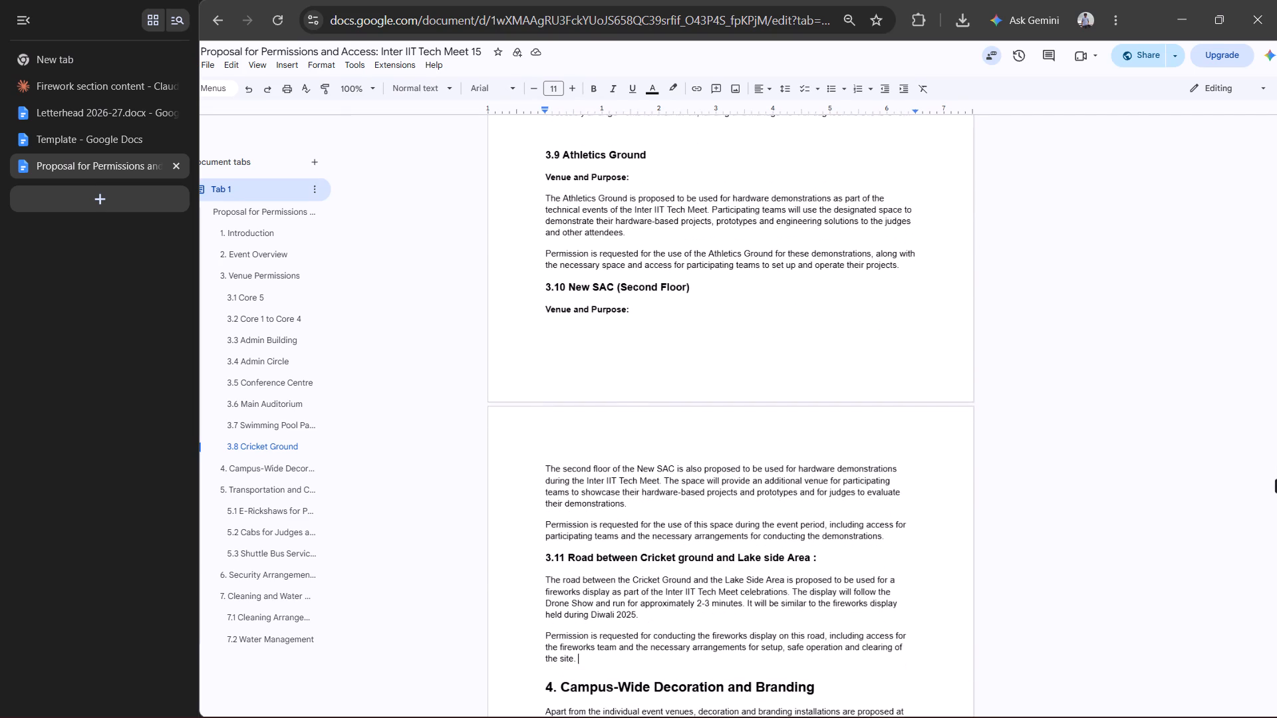
scroll(723, 431, "down", 1)
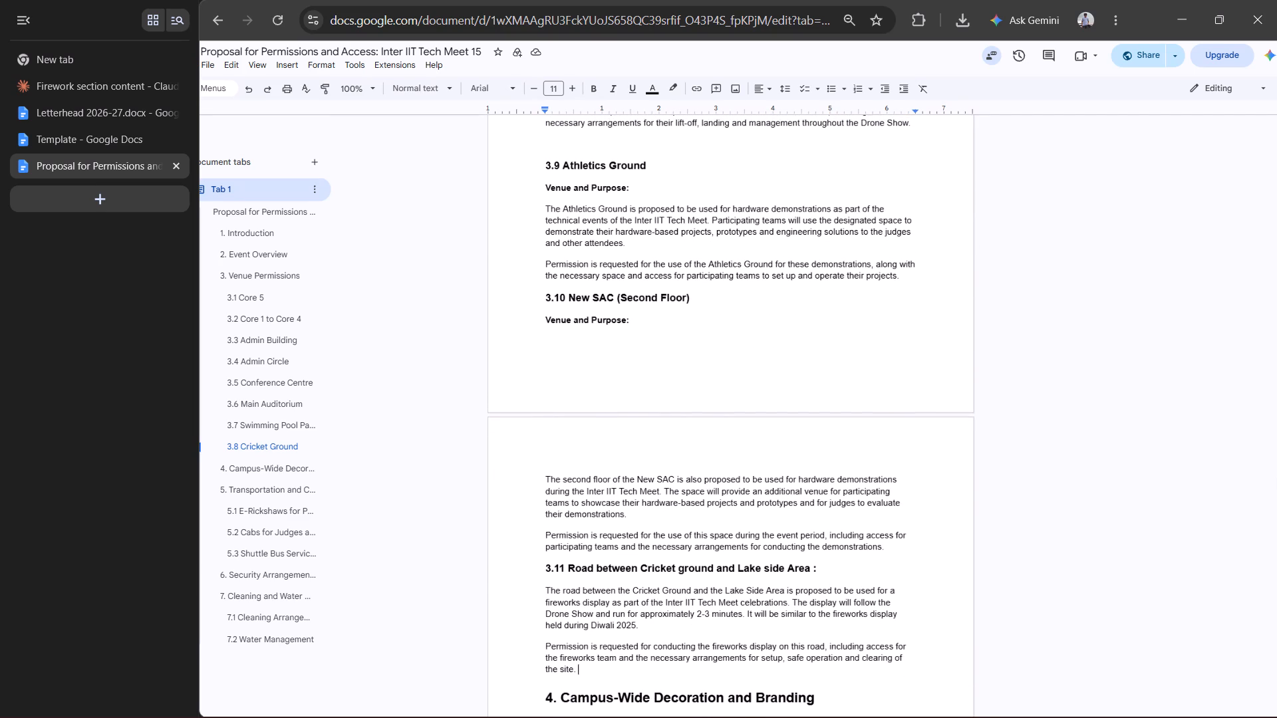
scroll(723, 431, "down", 1)
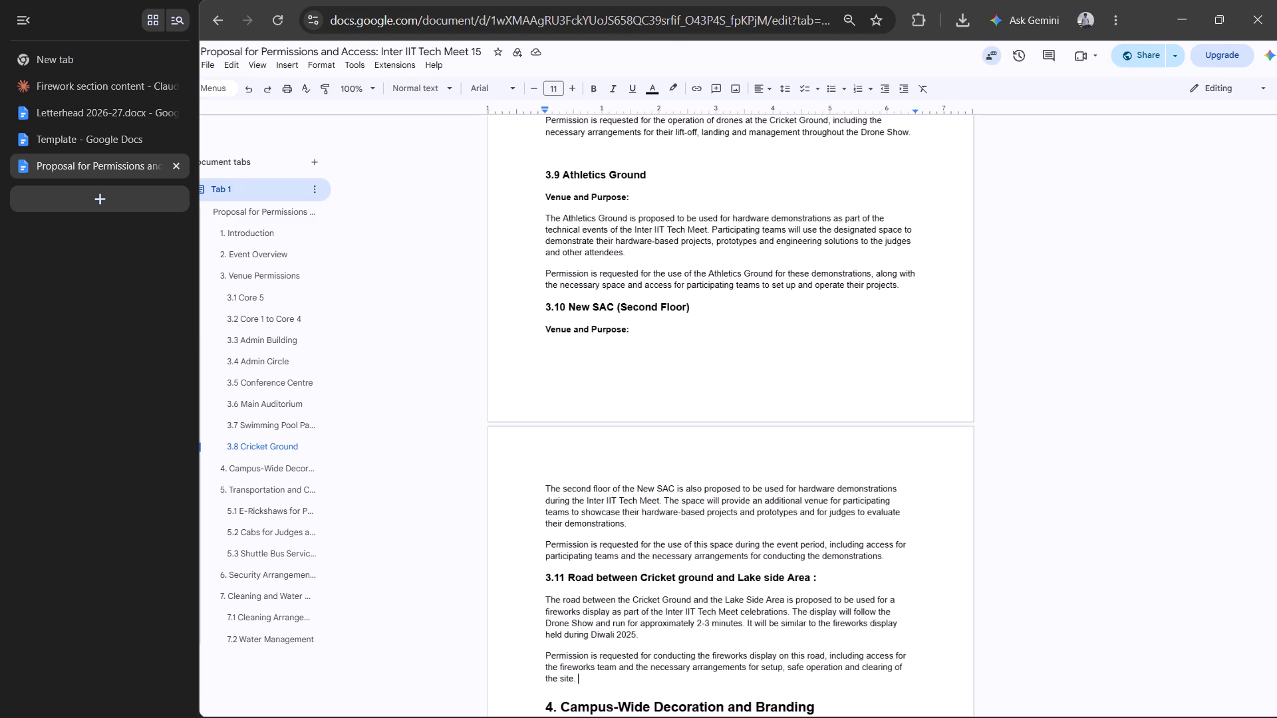
scroll(723, 431, "up", 1)
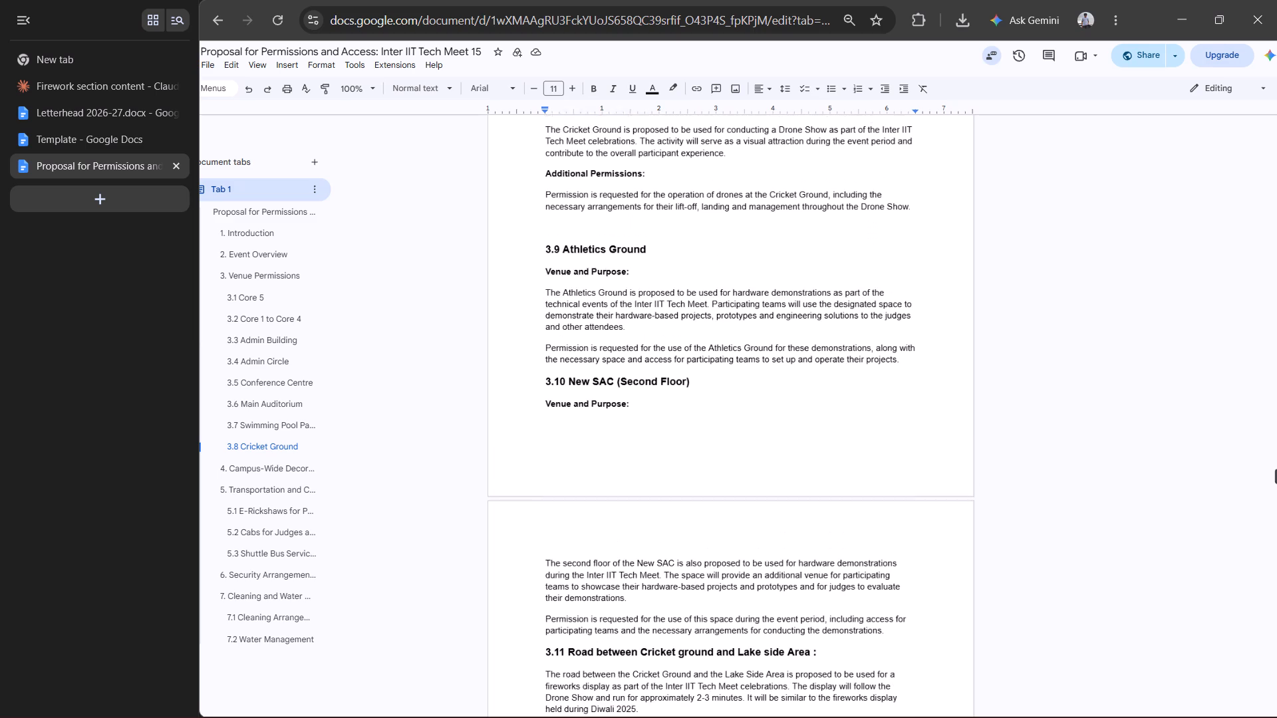
scroll(723, 431, "up", 1)
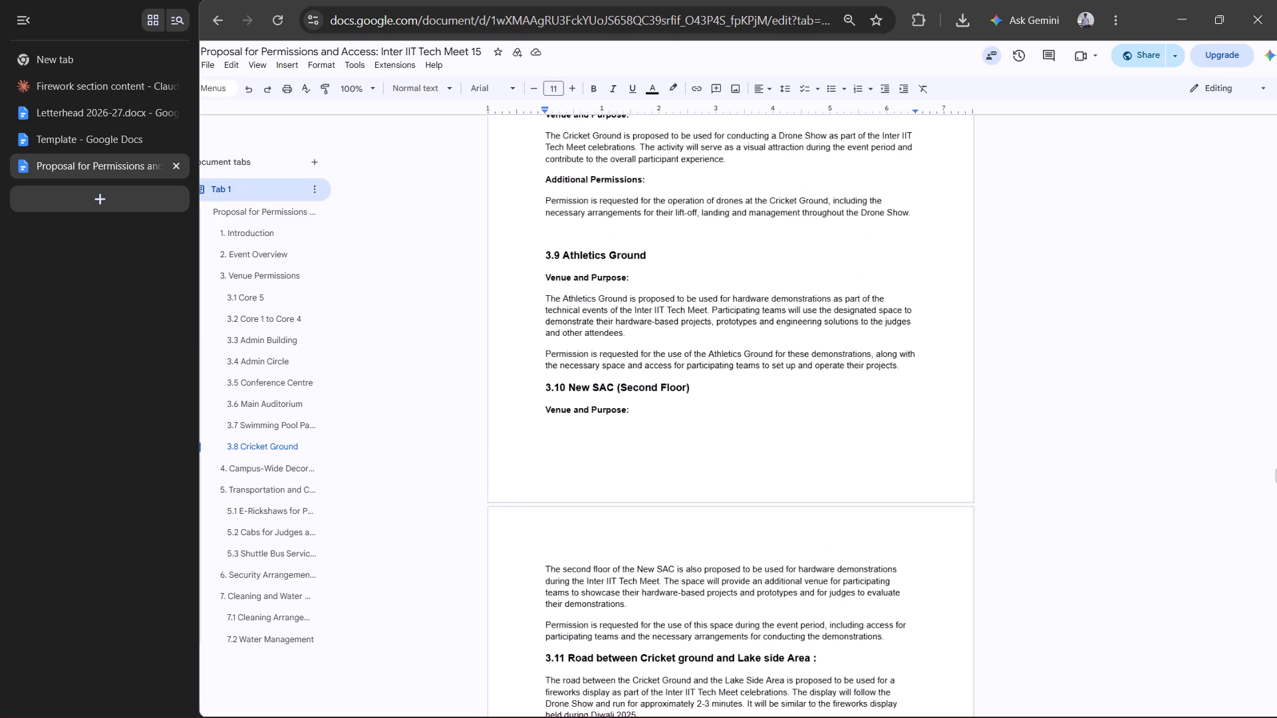
scroll(723, 431, "down", 1)
scroll(723, 431, "up", 1)
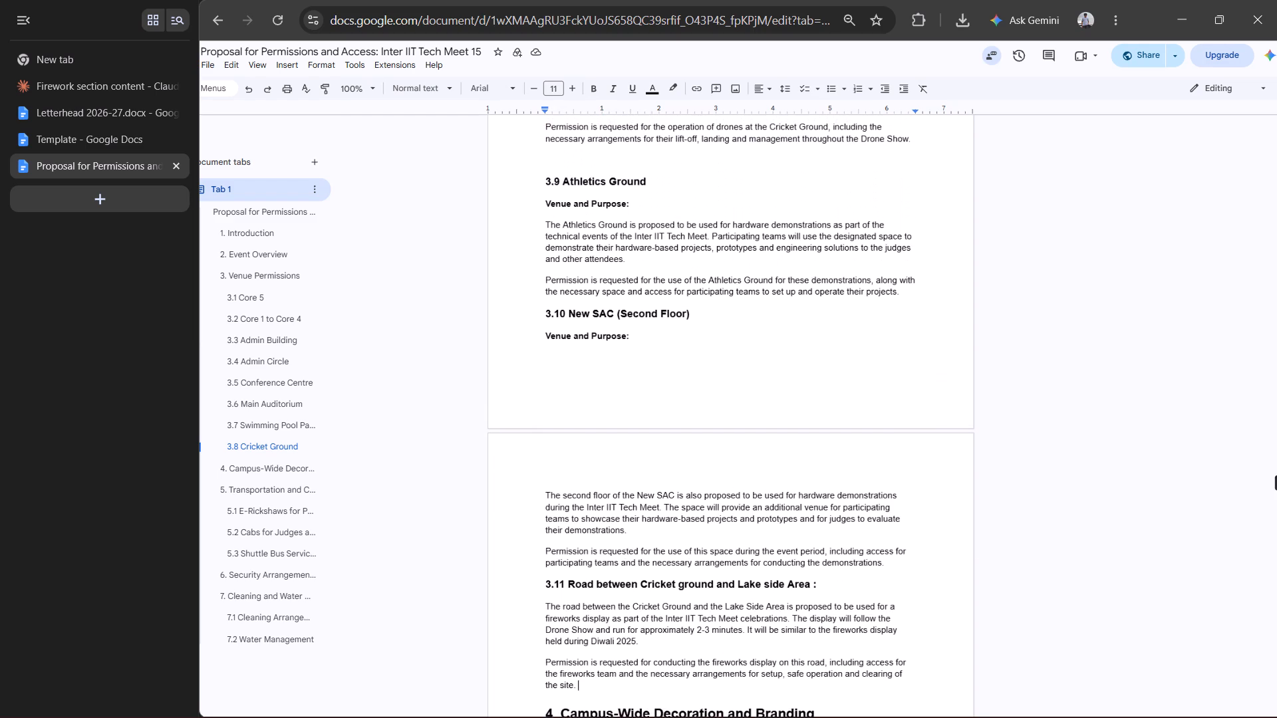
scroll(640, 226, "up", 1)
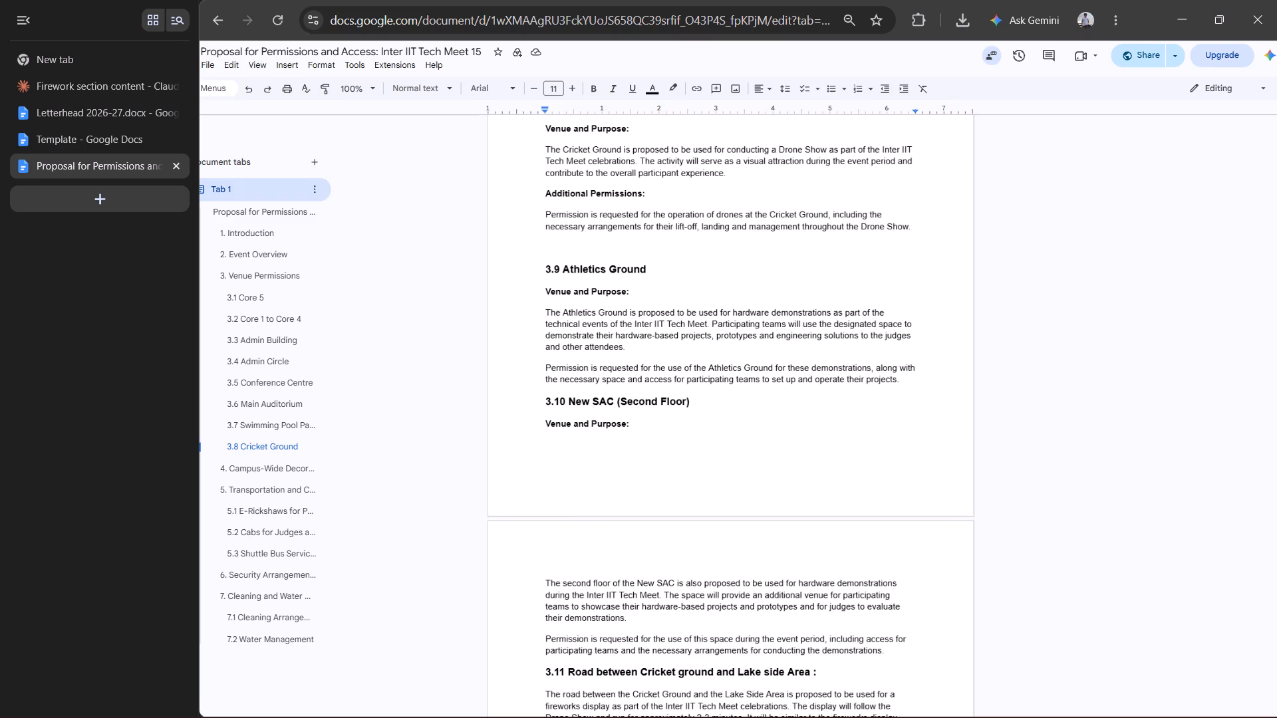
Copy the bold "Additional Permissions:" subheading from section 3.8 Cricket Ground into section 3.11, directly above its permission paragraph.
left_click_drag(648, 191, 535, 205)
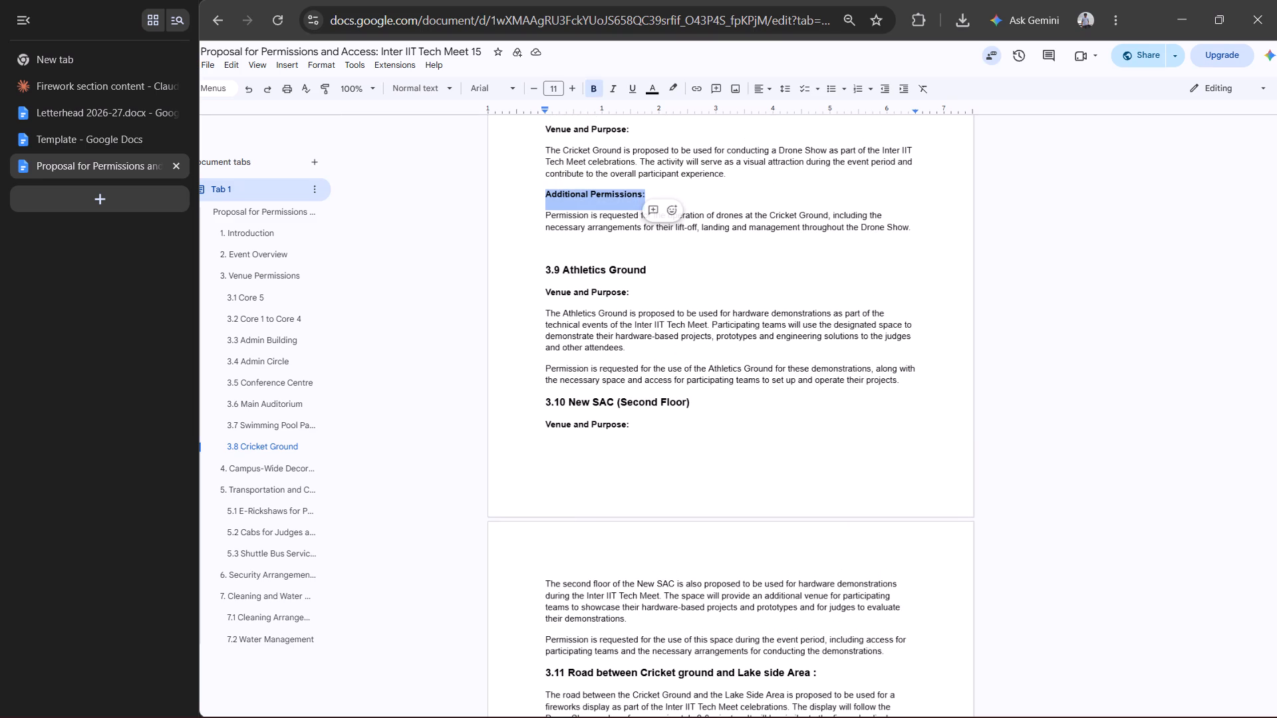
key("ctrl+c")
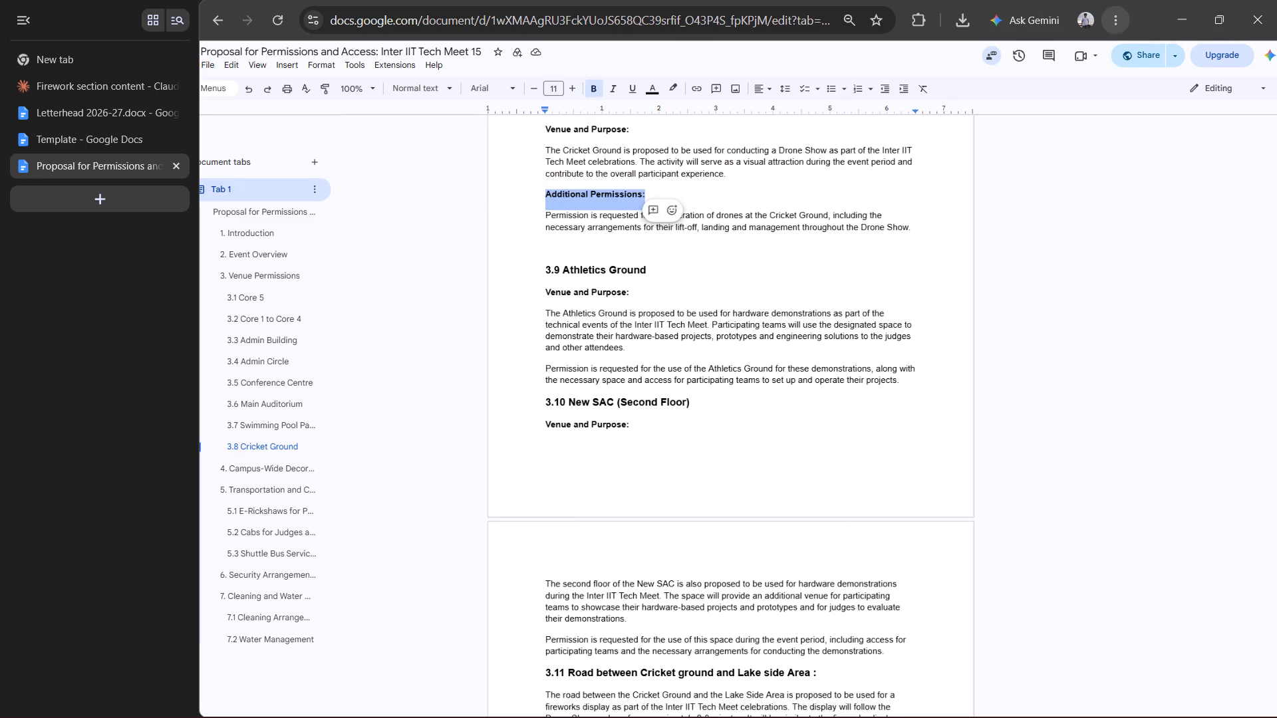
left_click(1121, 13)
triple_click(1069, 380)
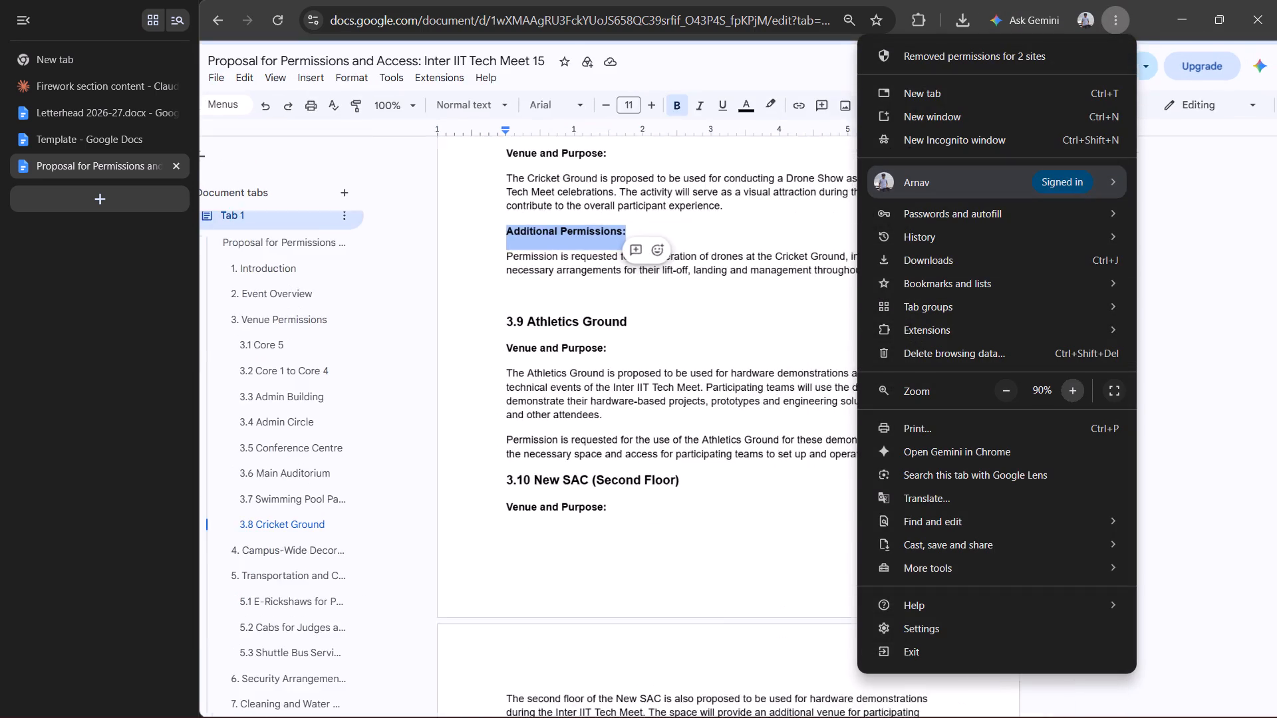
left_click(1206, 423)
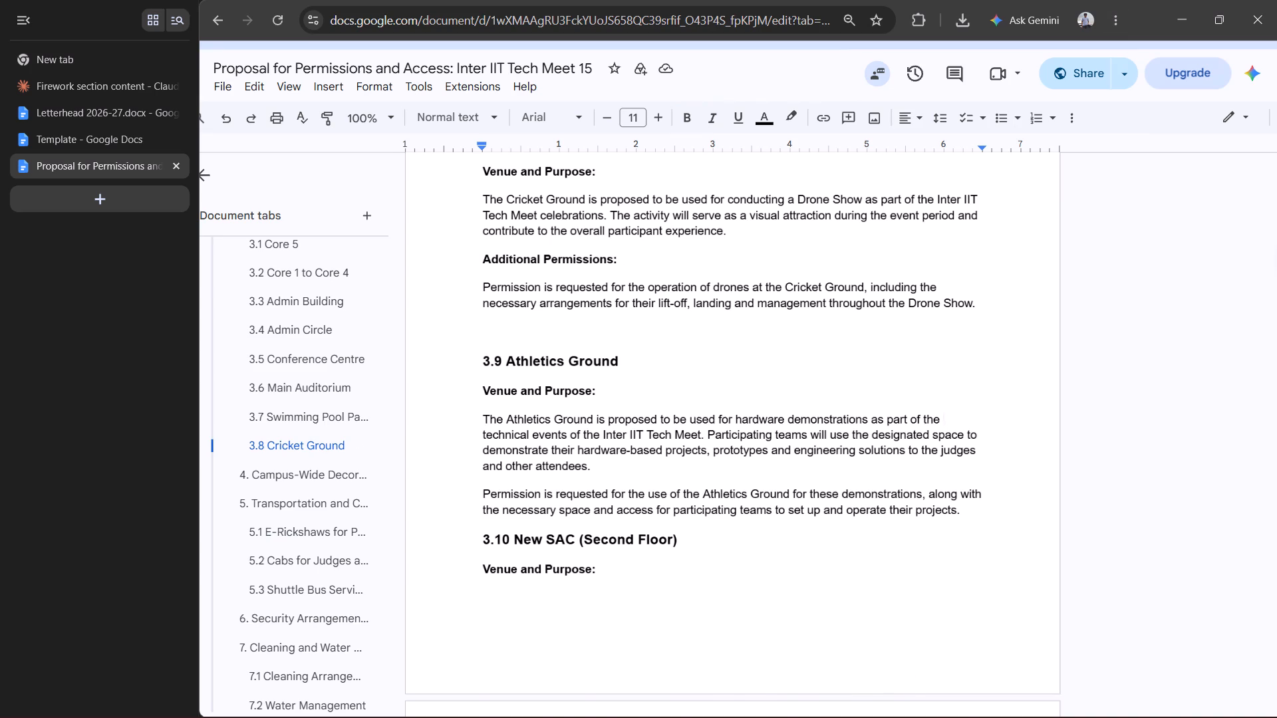
scroll(812, 323, "down", 4)
left_click(625, 515)
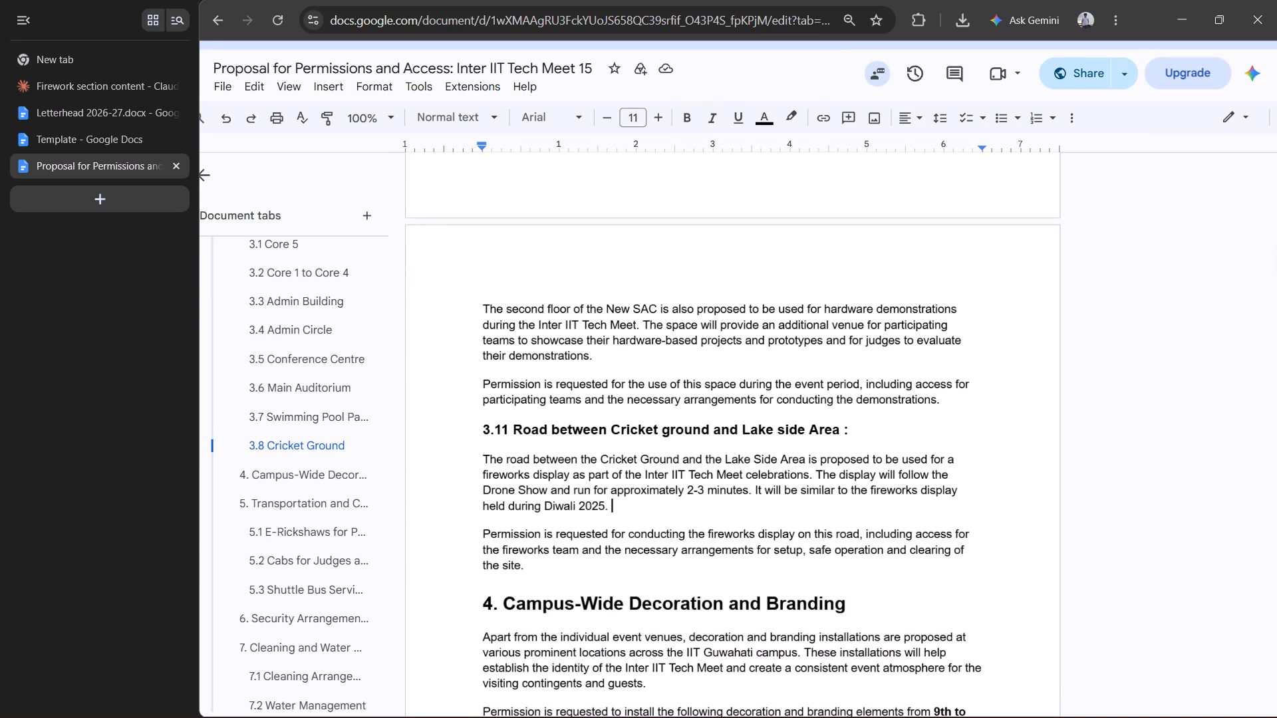
key("Return")
key("ctrl+v")
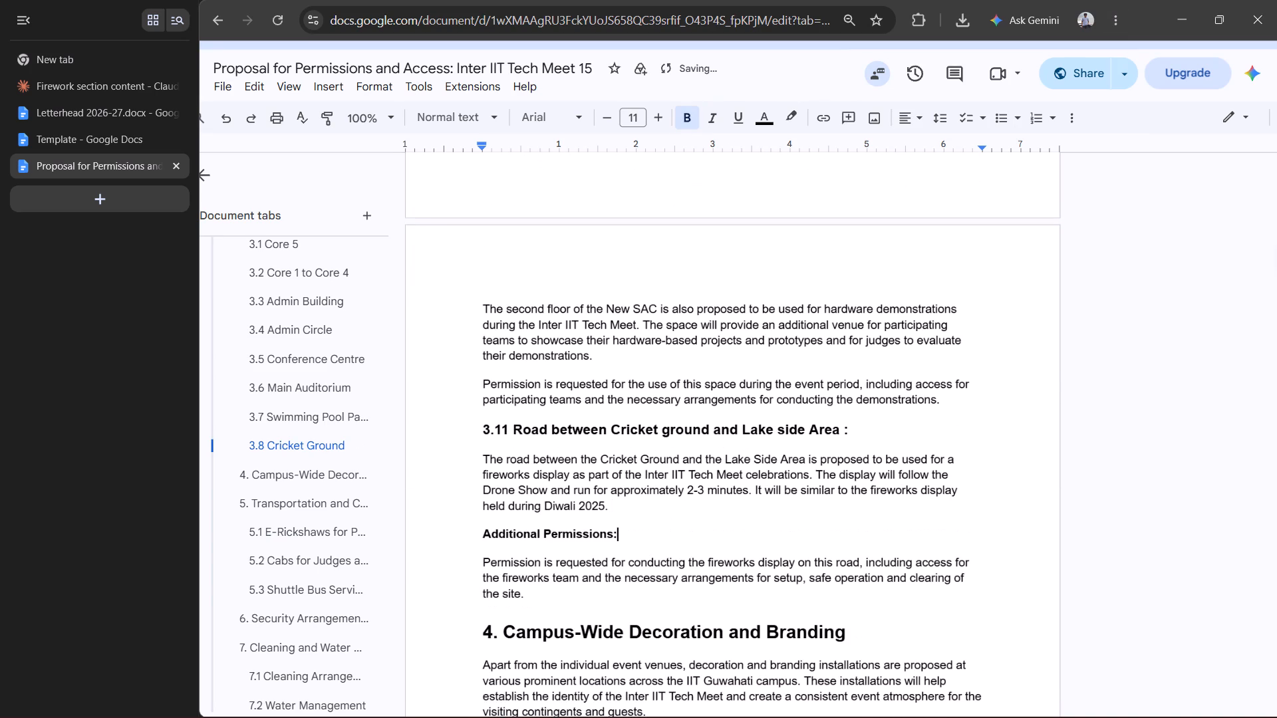
left_click(1043, 490)
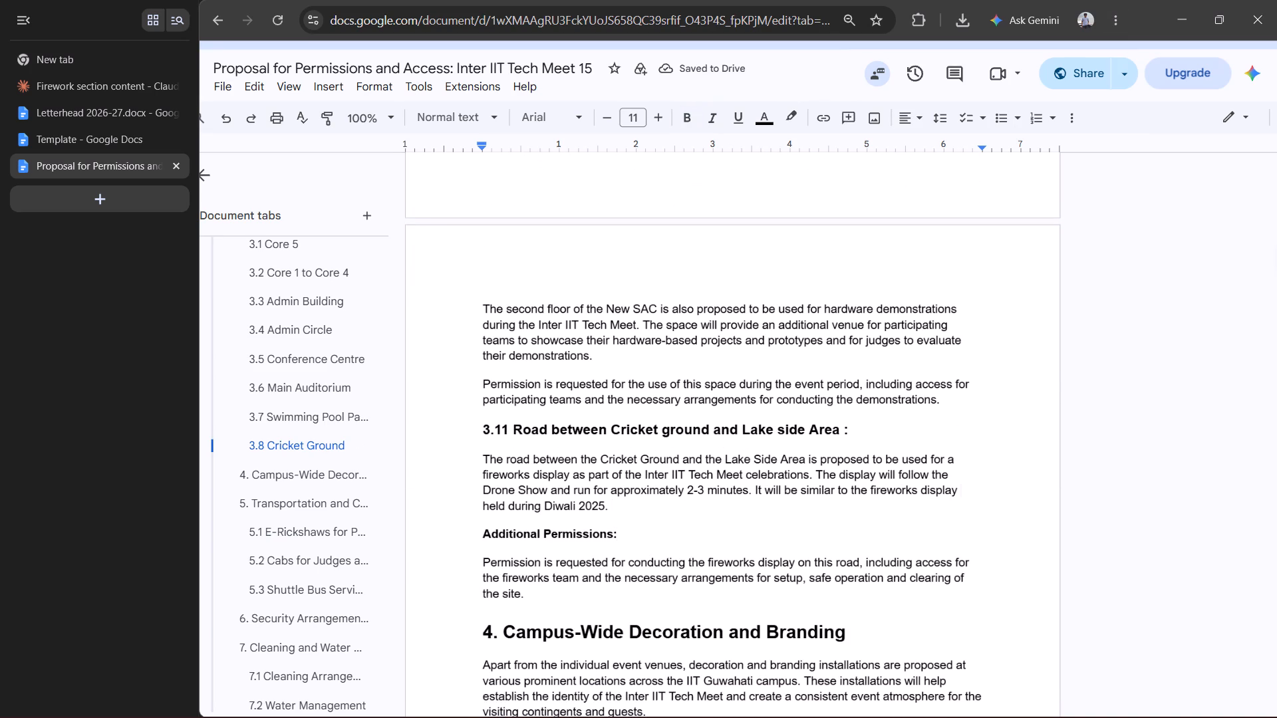
left_click(1148, 503)
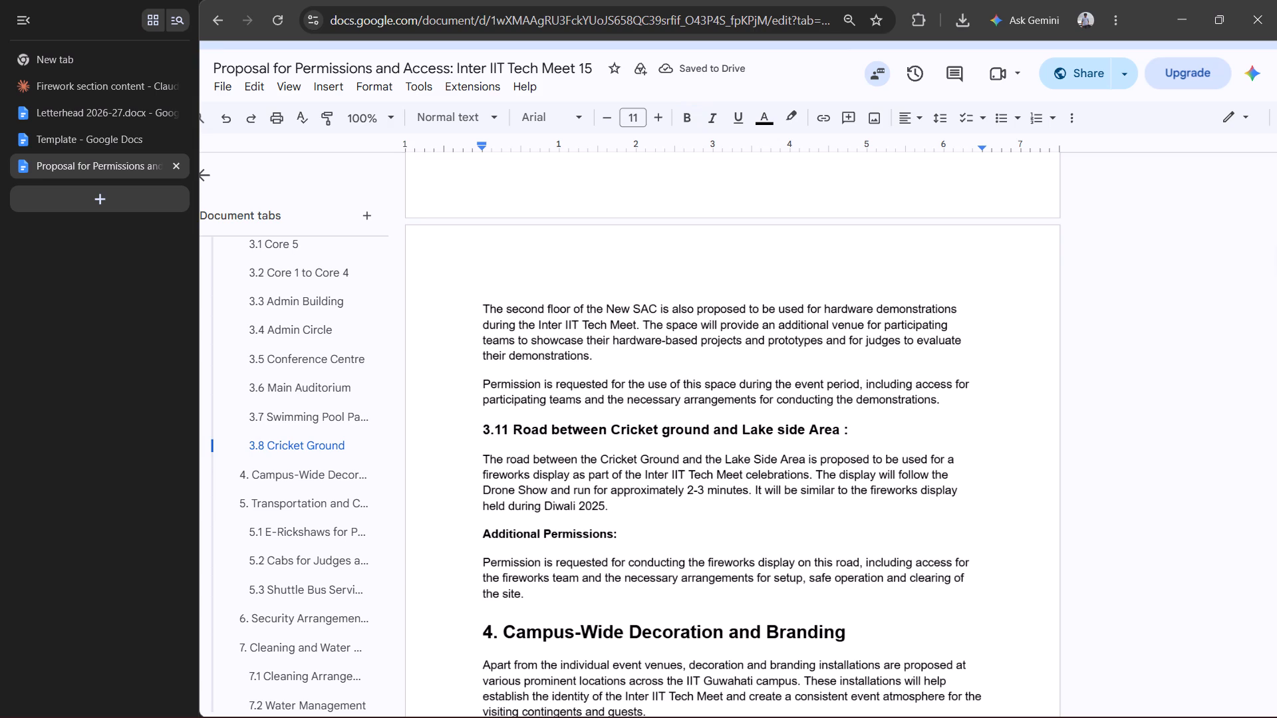
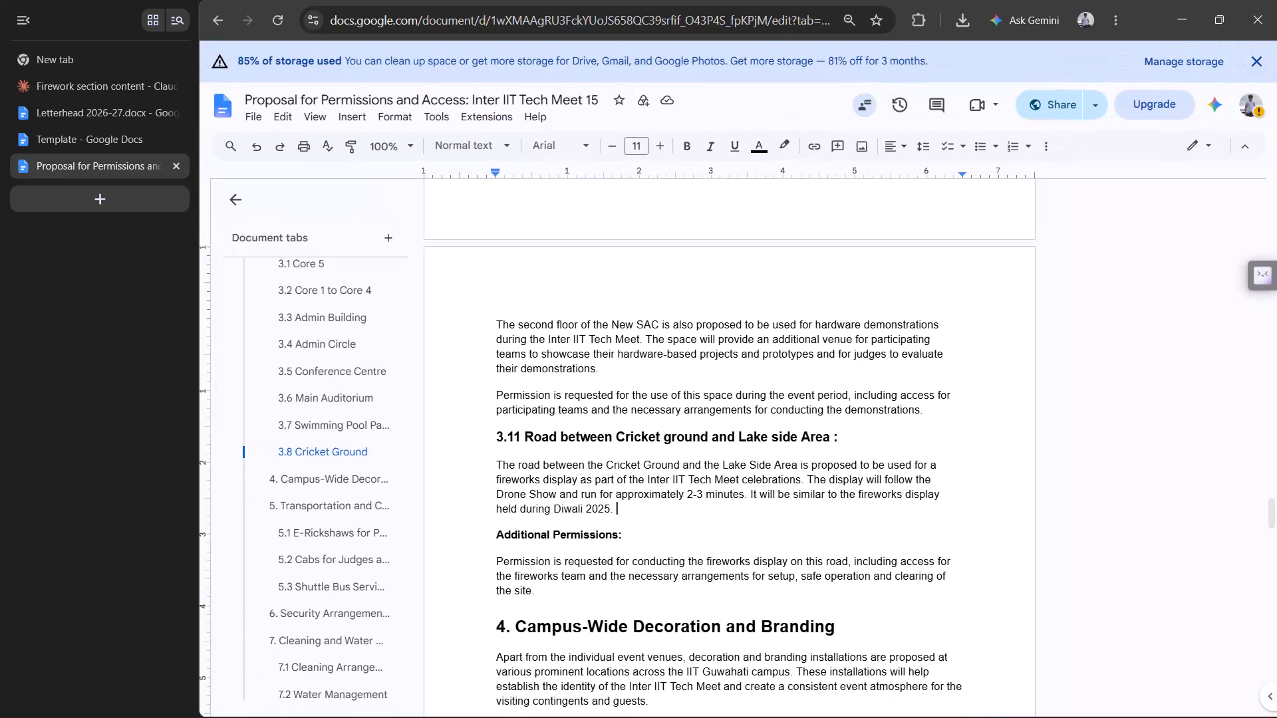
Look through the whole proposal, from the introduction and event overview to the water management section at the end.
scroll(958, 450, "up", 19)
scroll(958, 450, "up", 5)
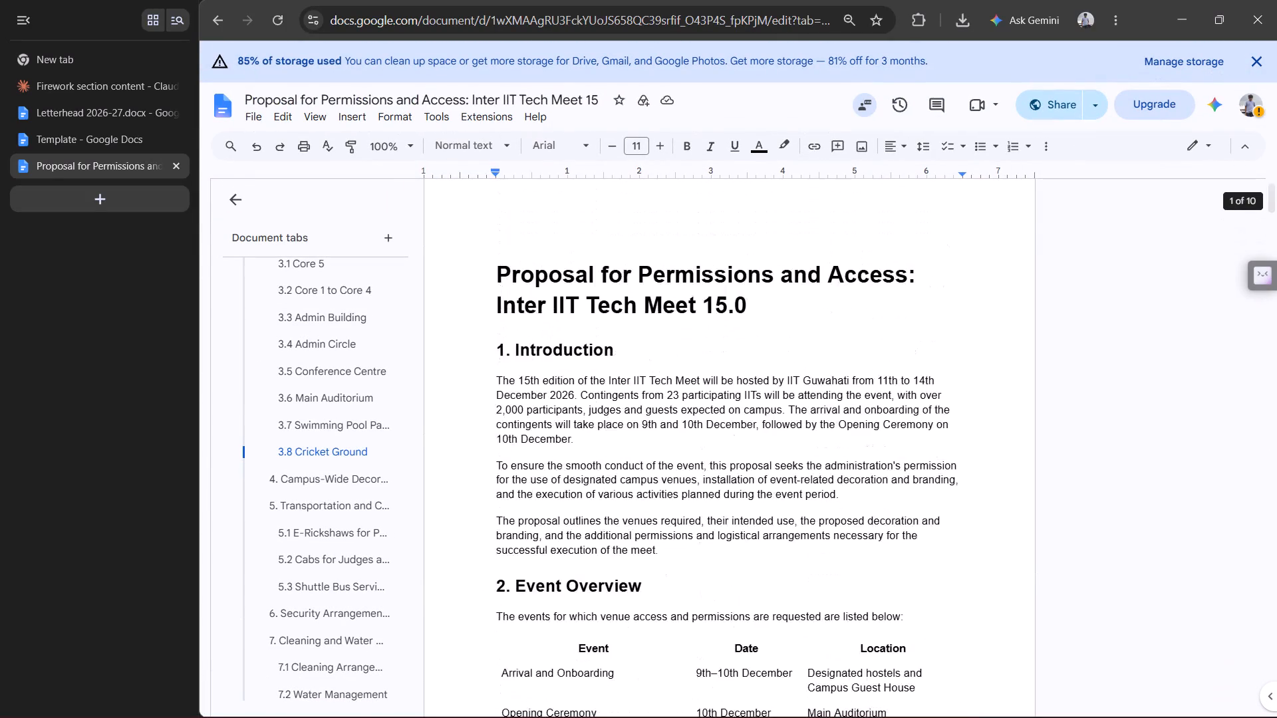
scroll(958, 450, "up", 6)
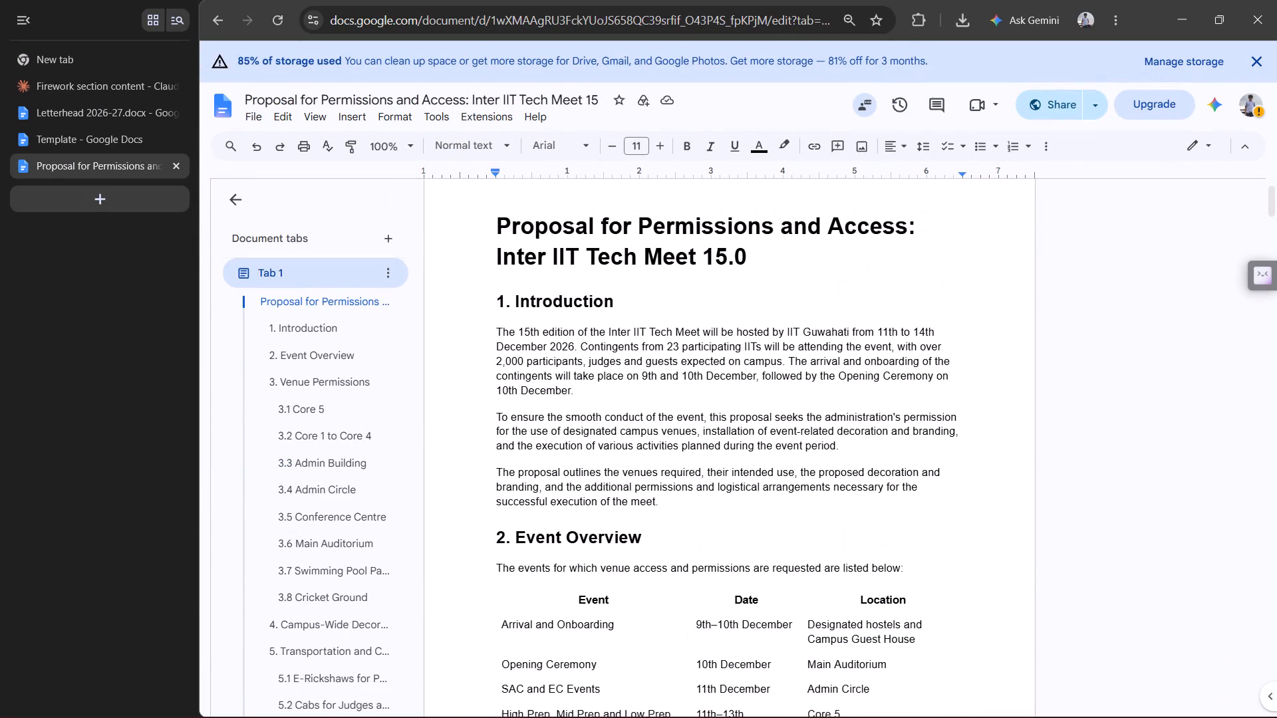
scroll(958, 450, "down", 20)
scroll(958, 450, "down", 10)
scroll(958, 450, "up", 5)
scroll(958, 450, "up", 19)
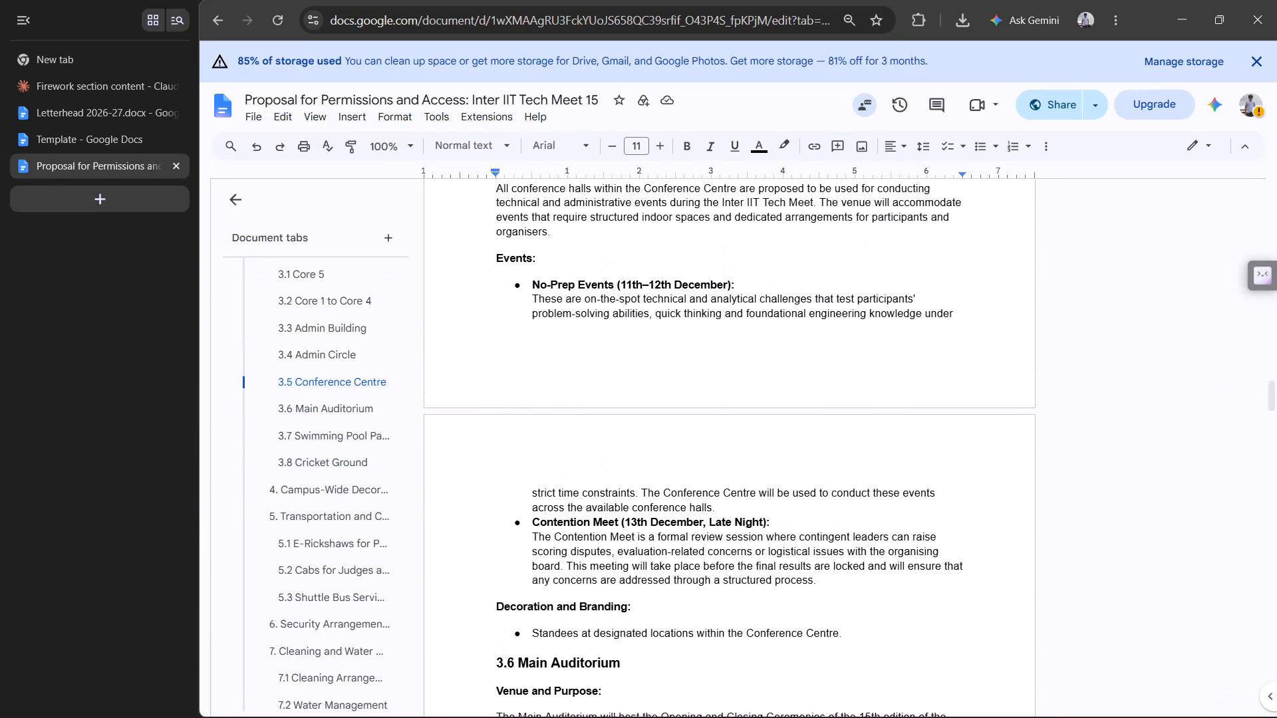
scroll(958, 450, "down", 3)
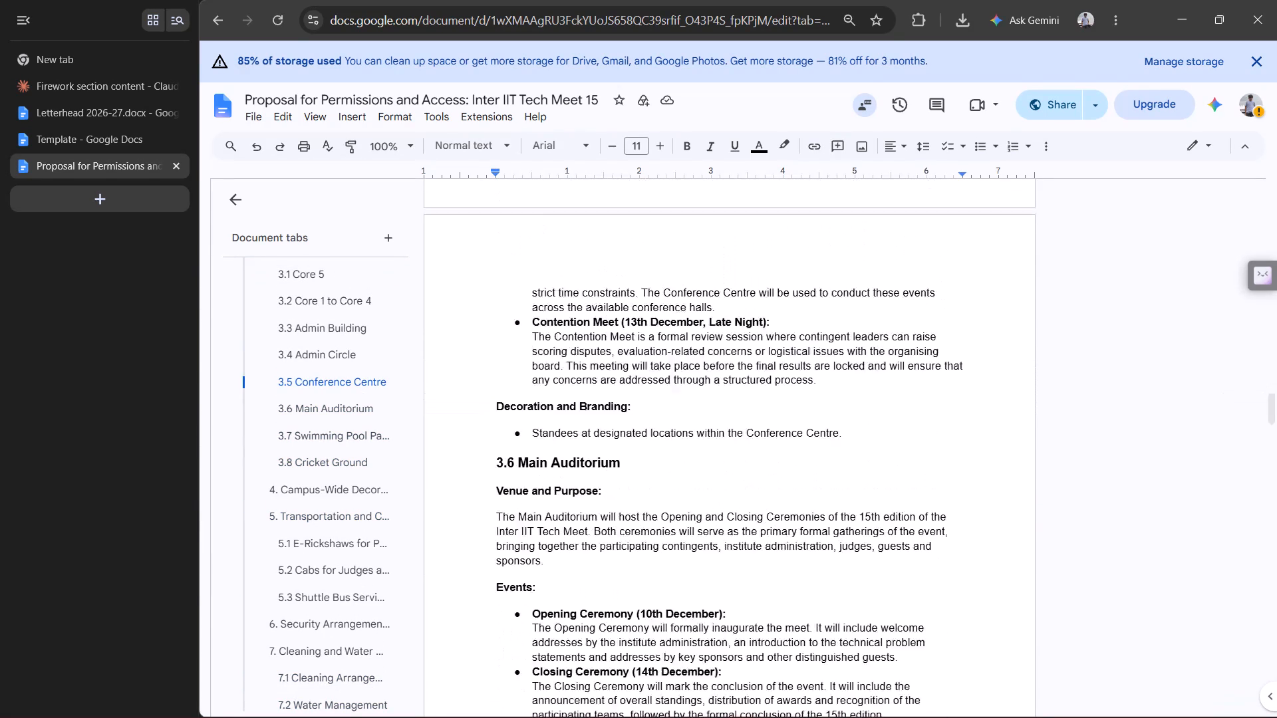
scroll(958, 450, "down", 14)
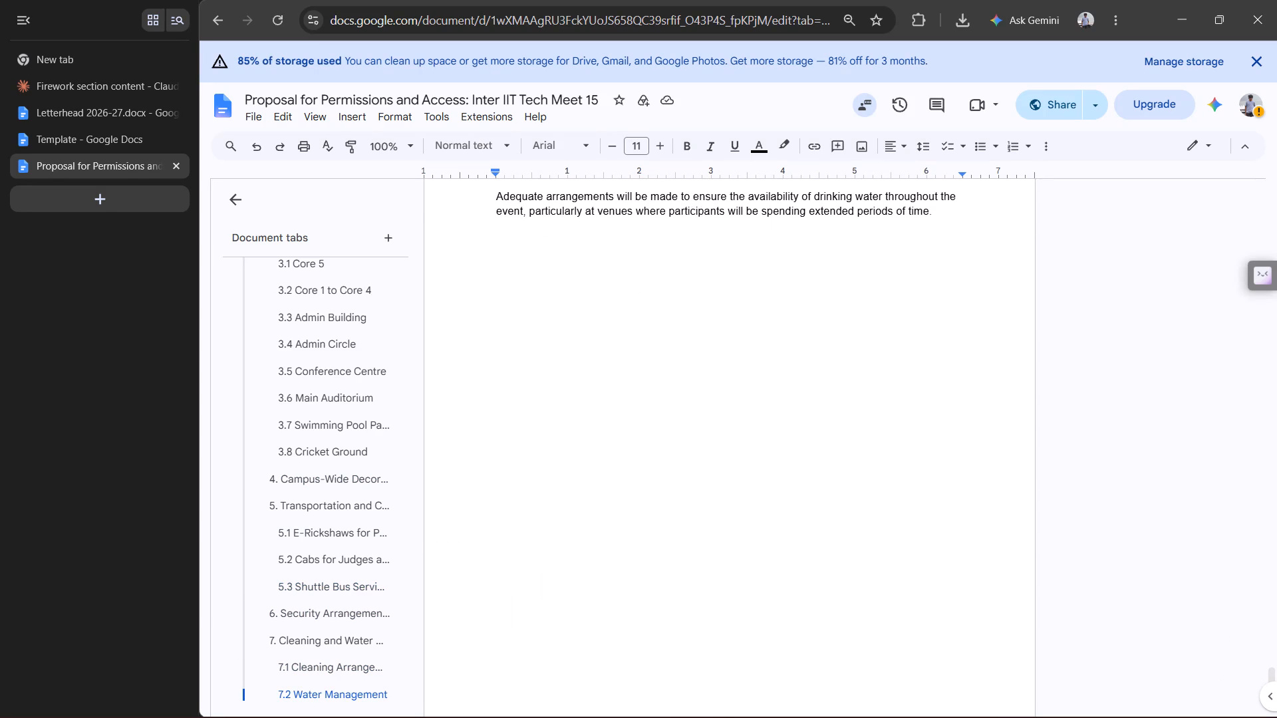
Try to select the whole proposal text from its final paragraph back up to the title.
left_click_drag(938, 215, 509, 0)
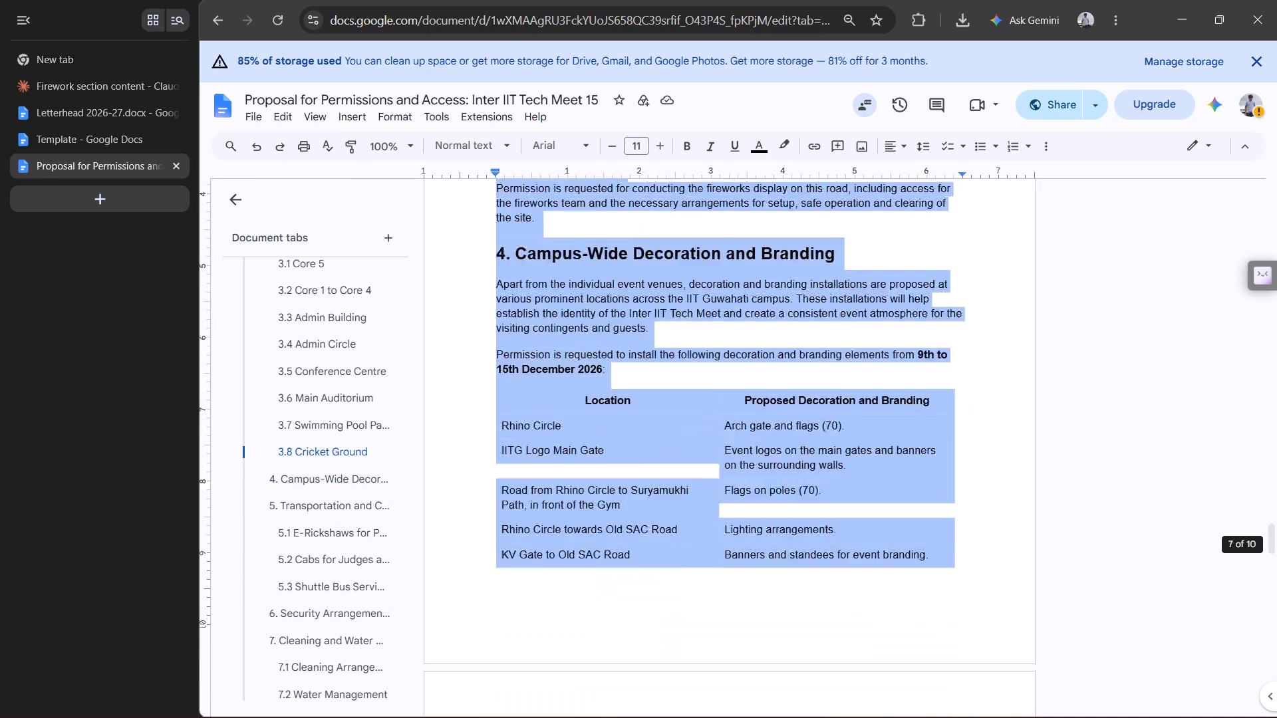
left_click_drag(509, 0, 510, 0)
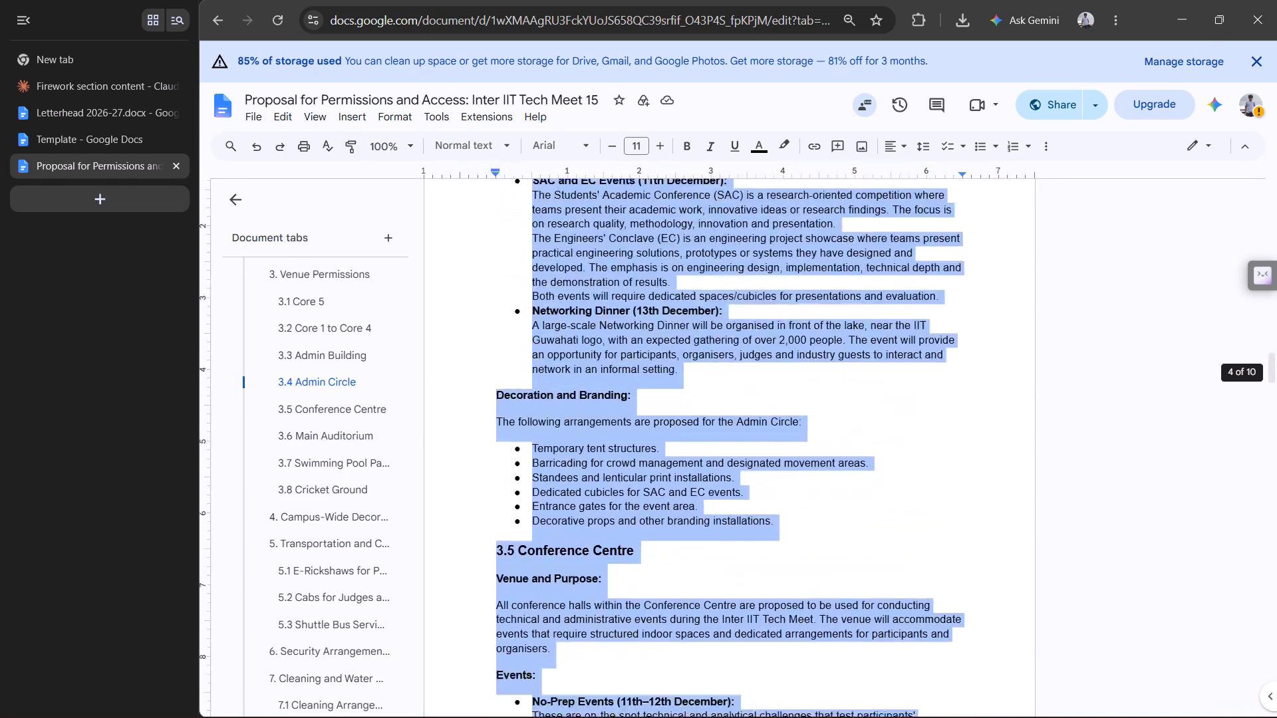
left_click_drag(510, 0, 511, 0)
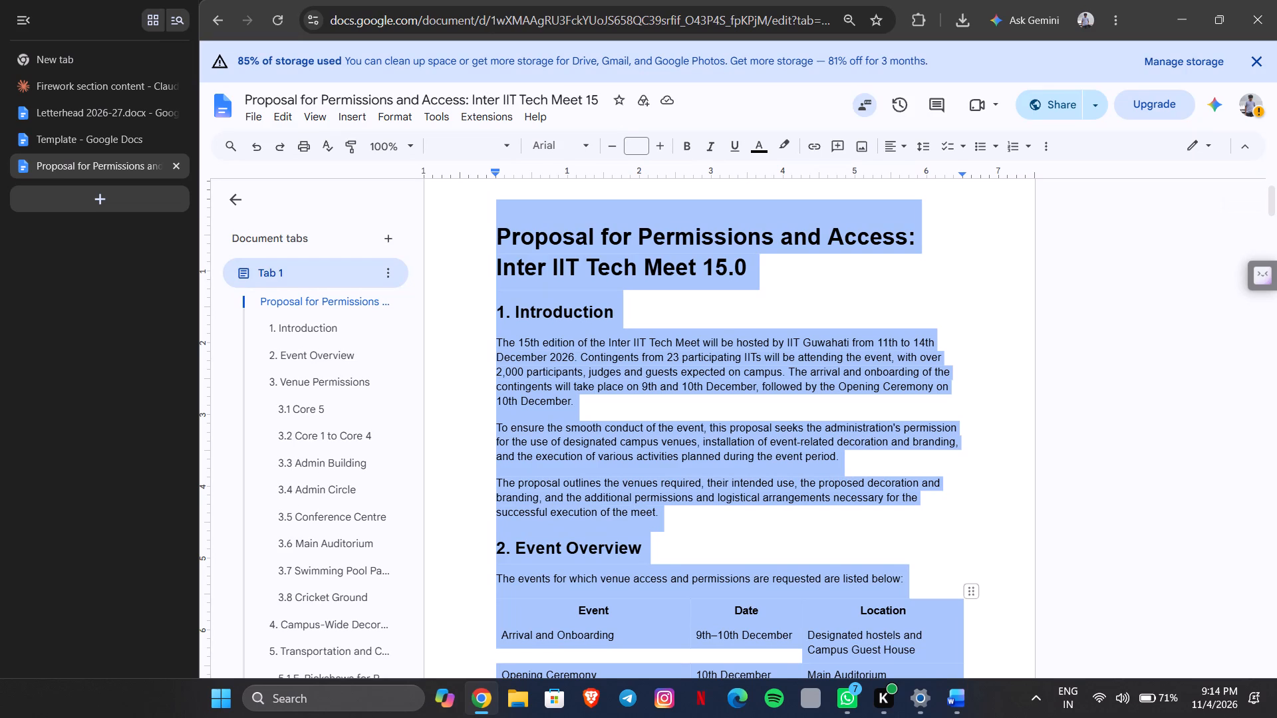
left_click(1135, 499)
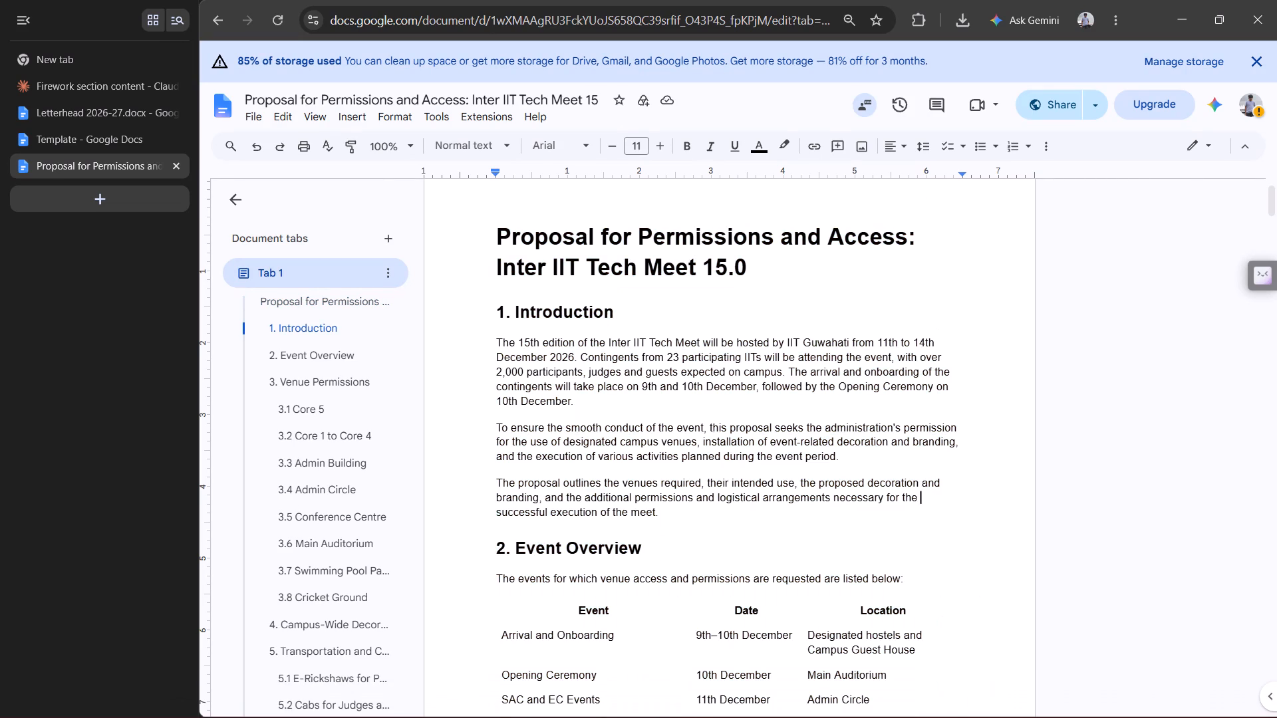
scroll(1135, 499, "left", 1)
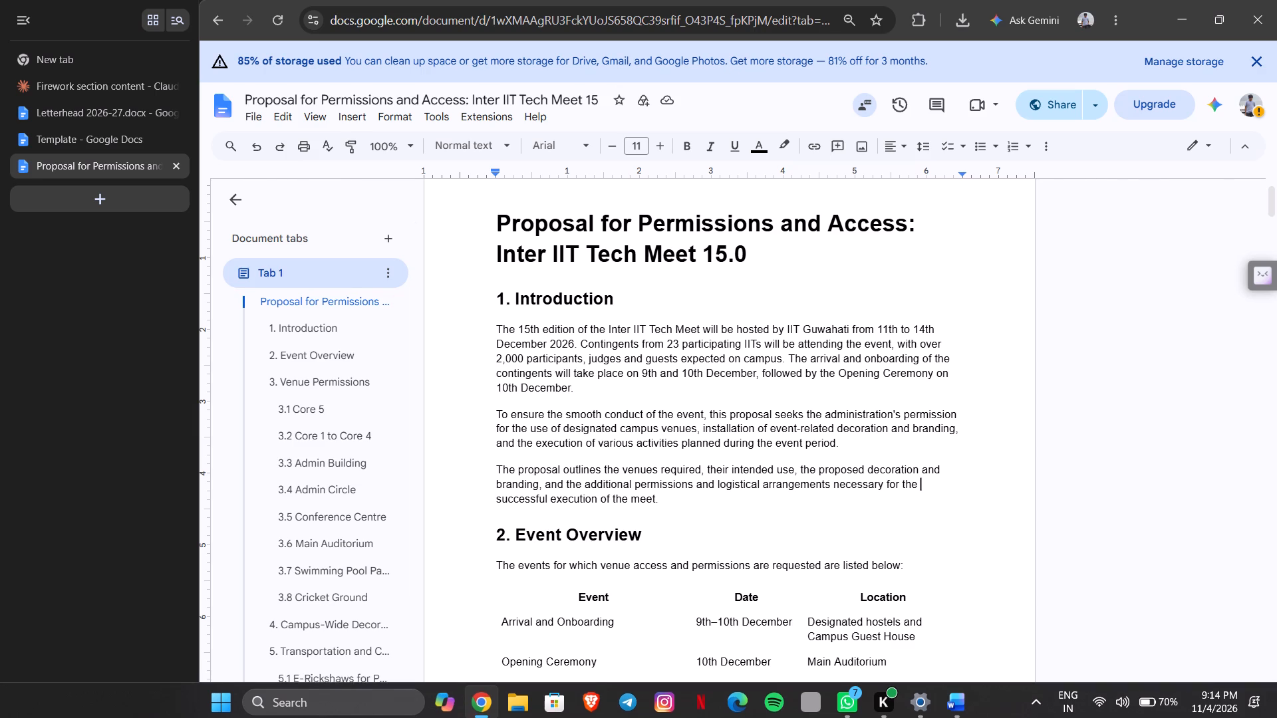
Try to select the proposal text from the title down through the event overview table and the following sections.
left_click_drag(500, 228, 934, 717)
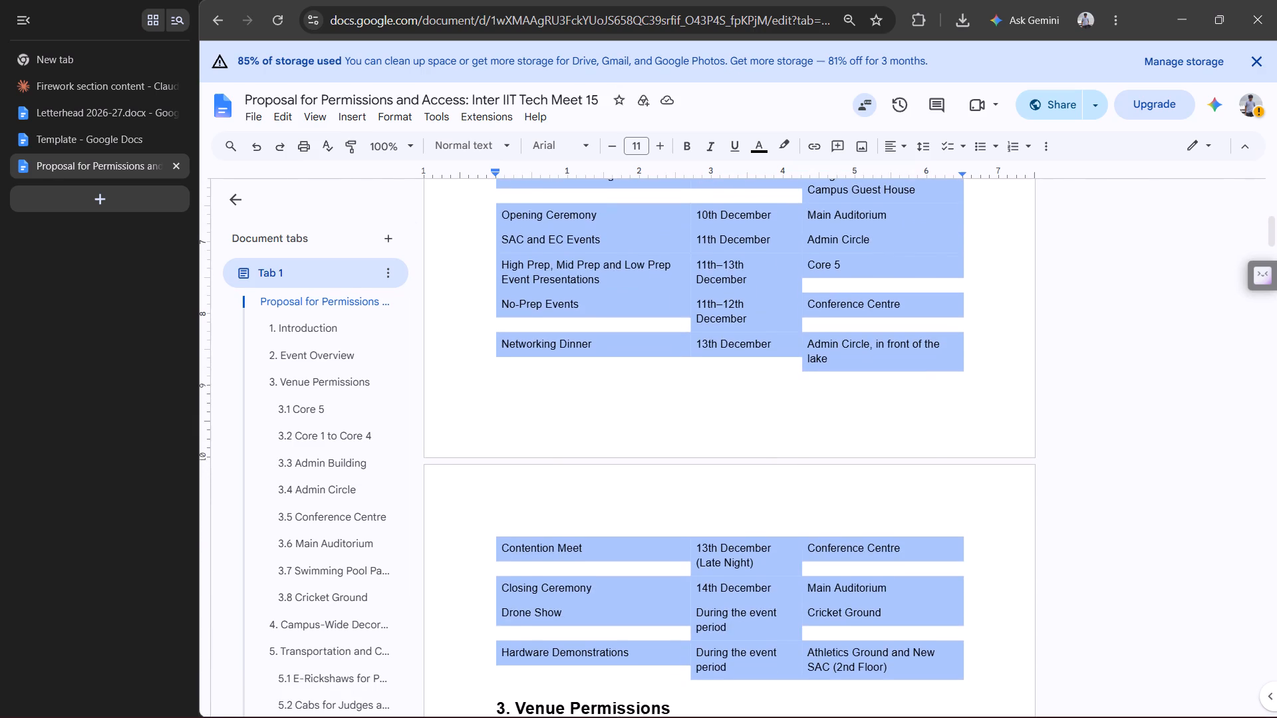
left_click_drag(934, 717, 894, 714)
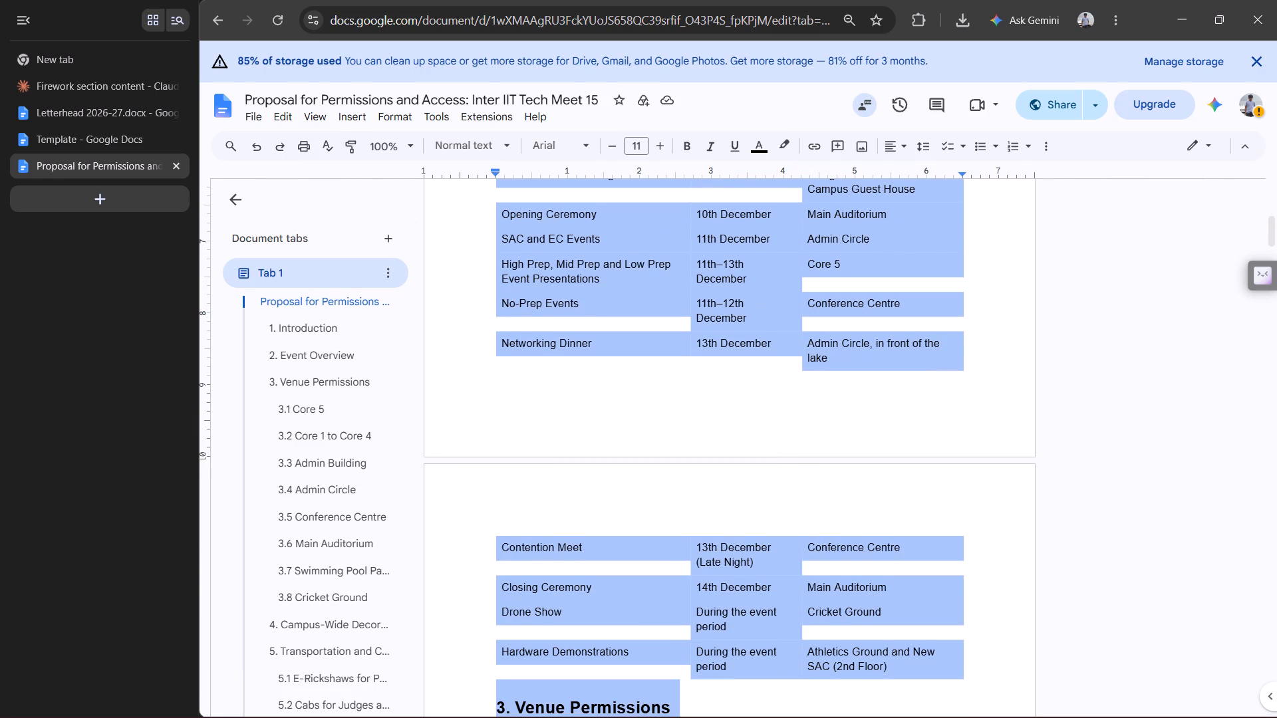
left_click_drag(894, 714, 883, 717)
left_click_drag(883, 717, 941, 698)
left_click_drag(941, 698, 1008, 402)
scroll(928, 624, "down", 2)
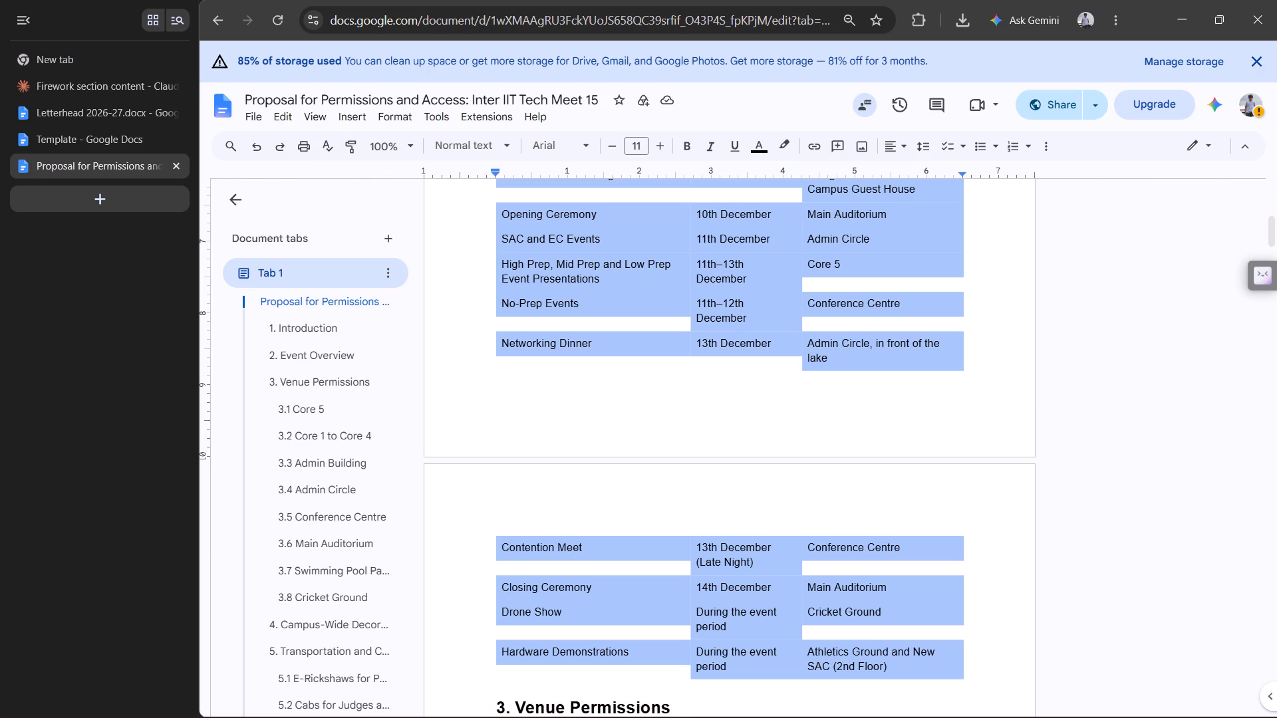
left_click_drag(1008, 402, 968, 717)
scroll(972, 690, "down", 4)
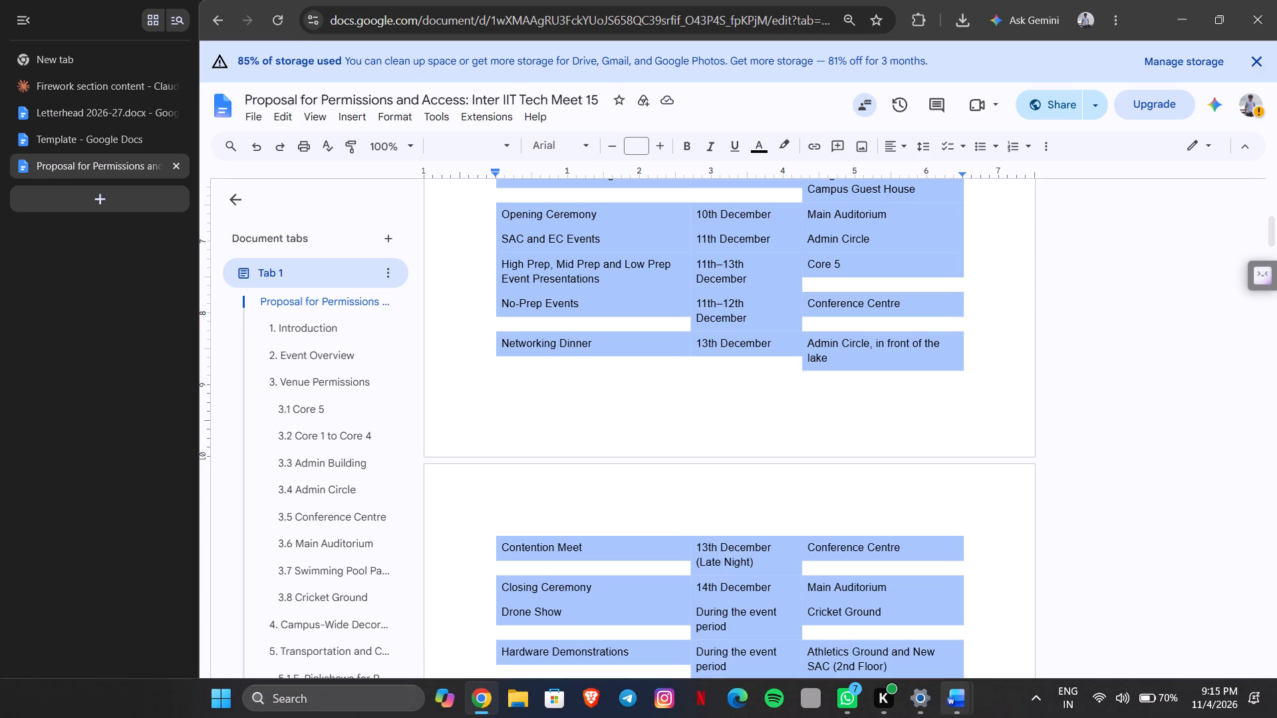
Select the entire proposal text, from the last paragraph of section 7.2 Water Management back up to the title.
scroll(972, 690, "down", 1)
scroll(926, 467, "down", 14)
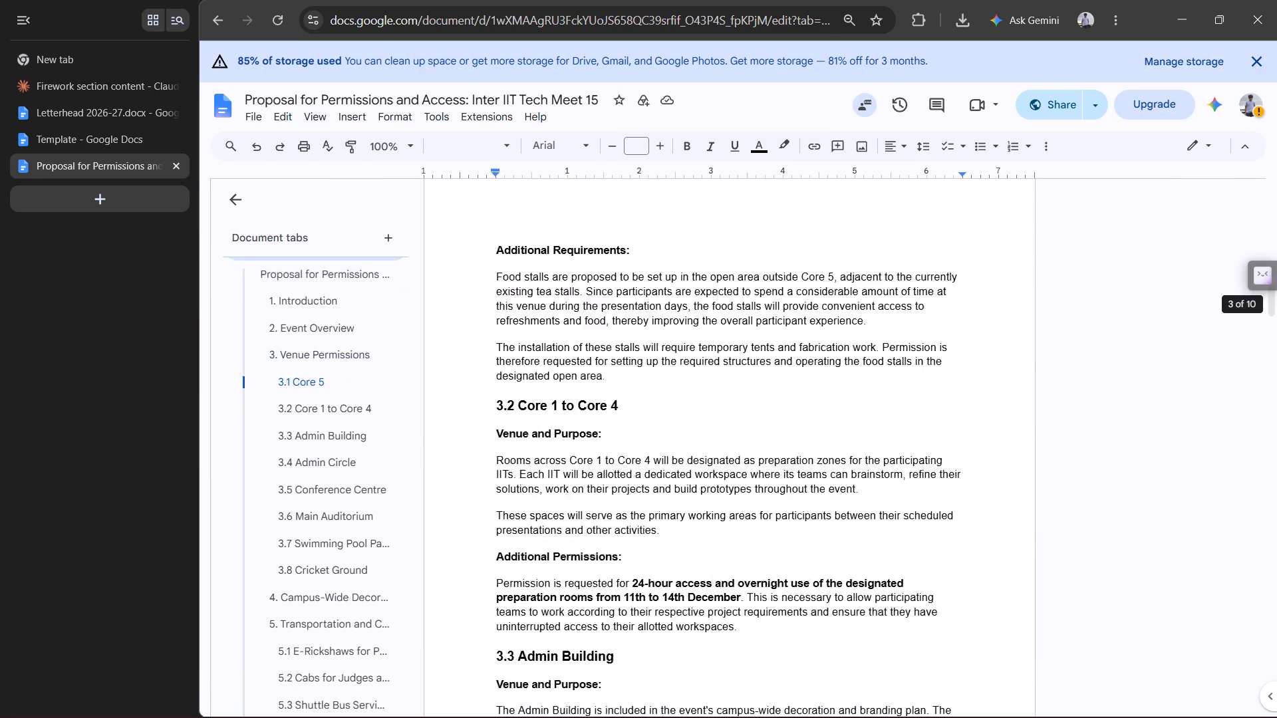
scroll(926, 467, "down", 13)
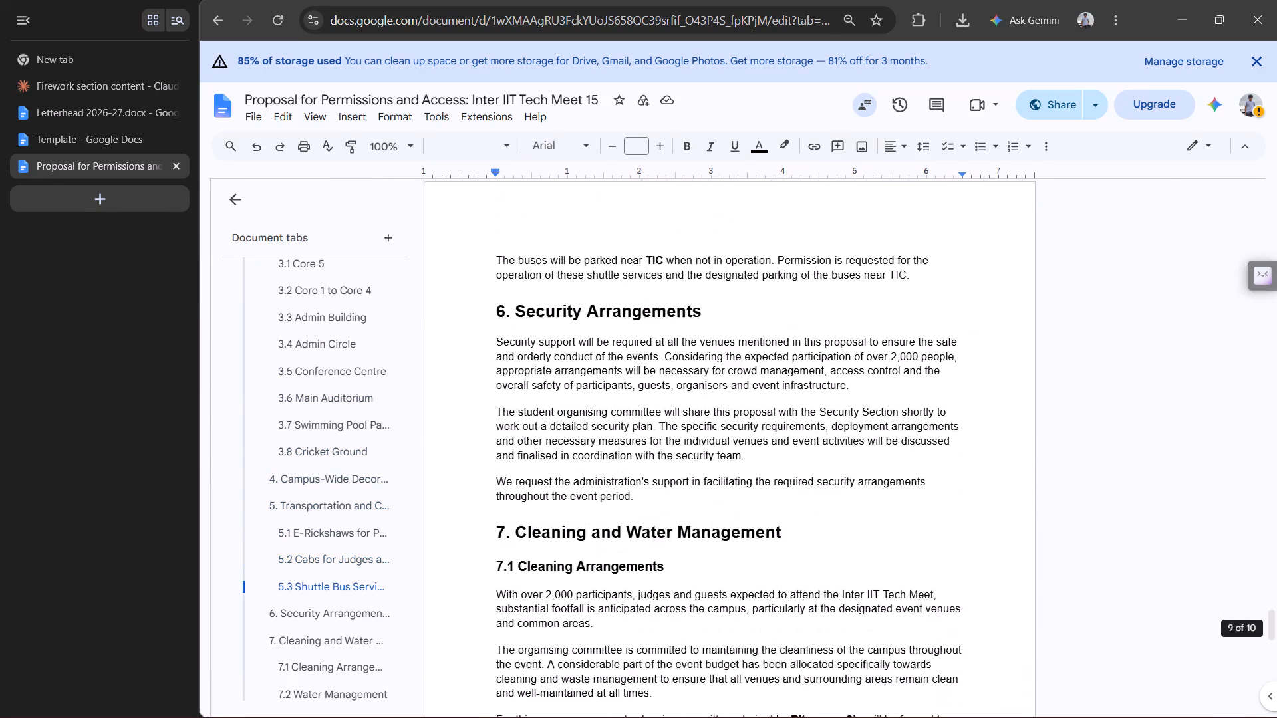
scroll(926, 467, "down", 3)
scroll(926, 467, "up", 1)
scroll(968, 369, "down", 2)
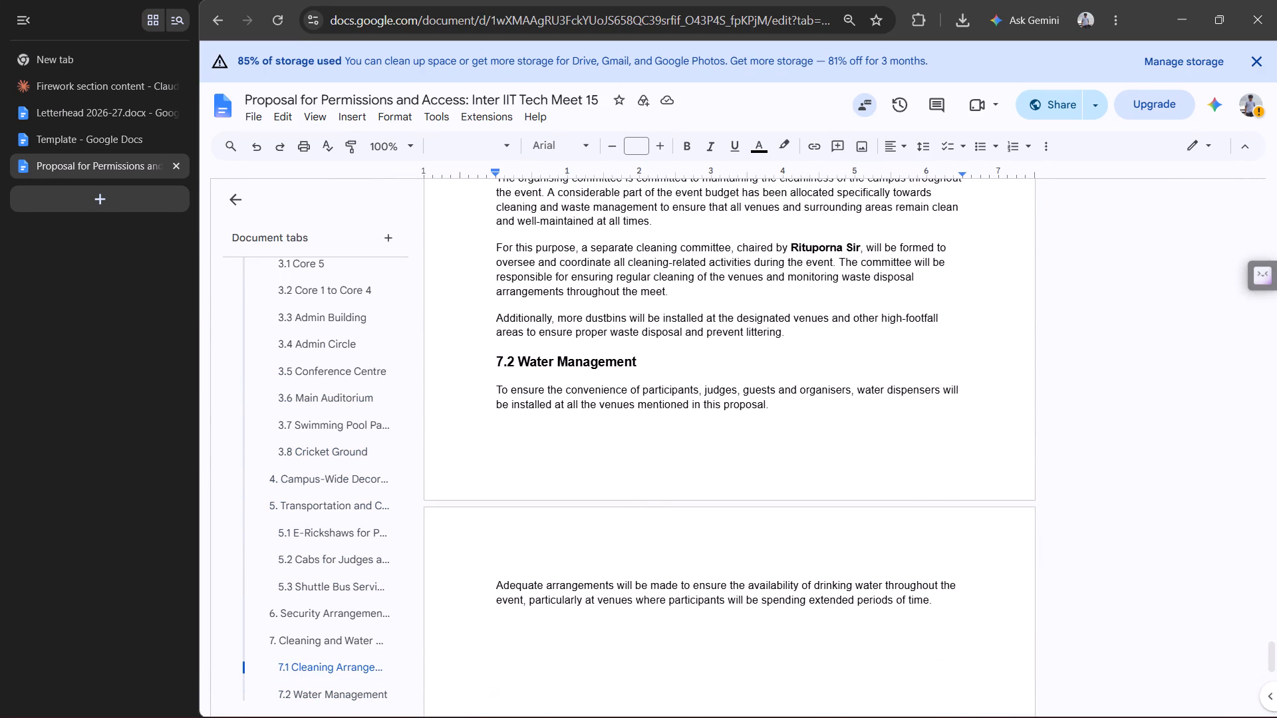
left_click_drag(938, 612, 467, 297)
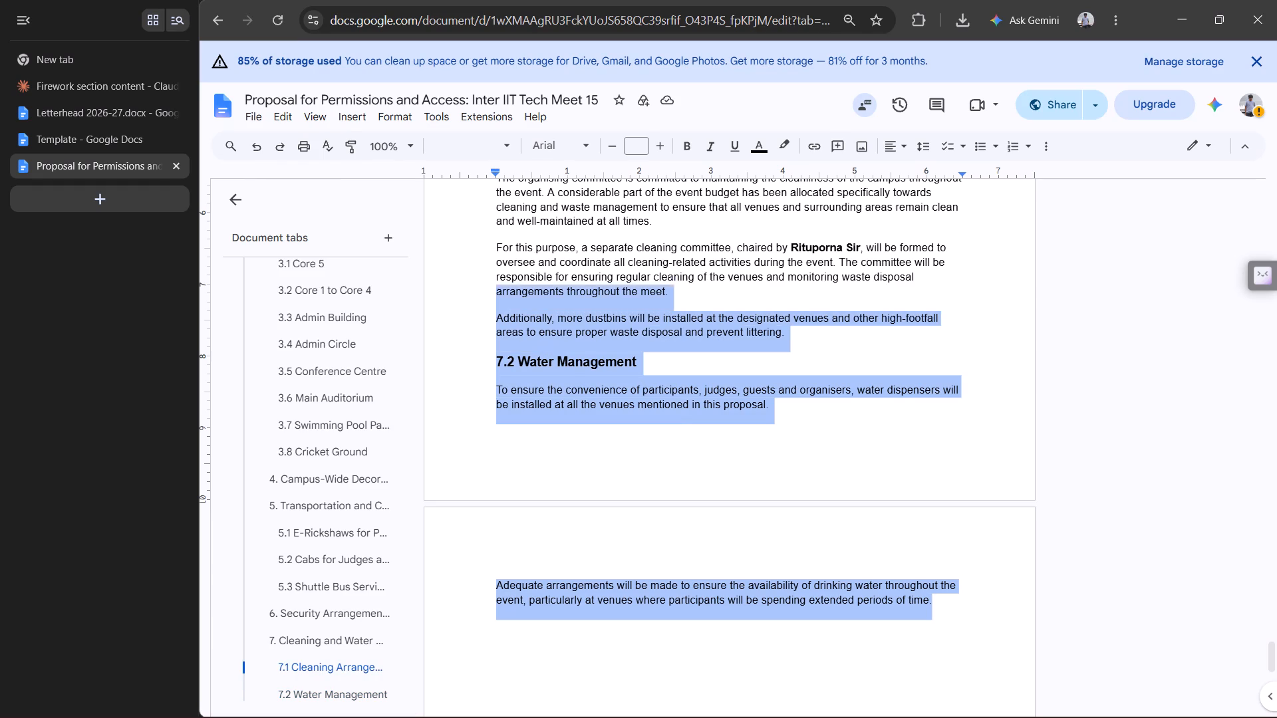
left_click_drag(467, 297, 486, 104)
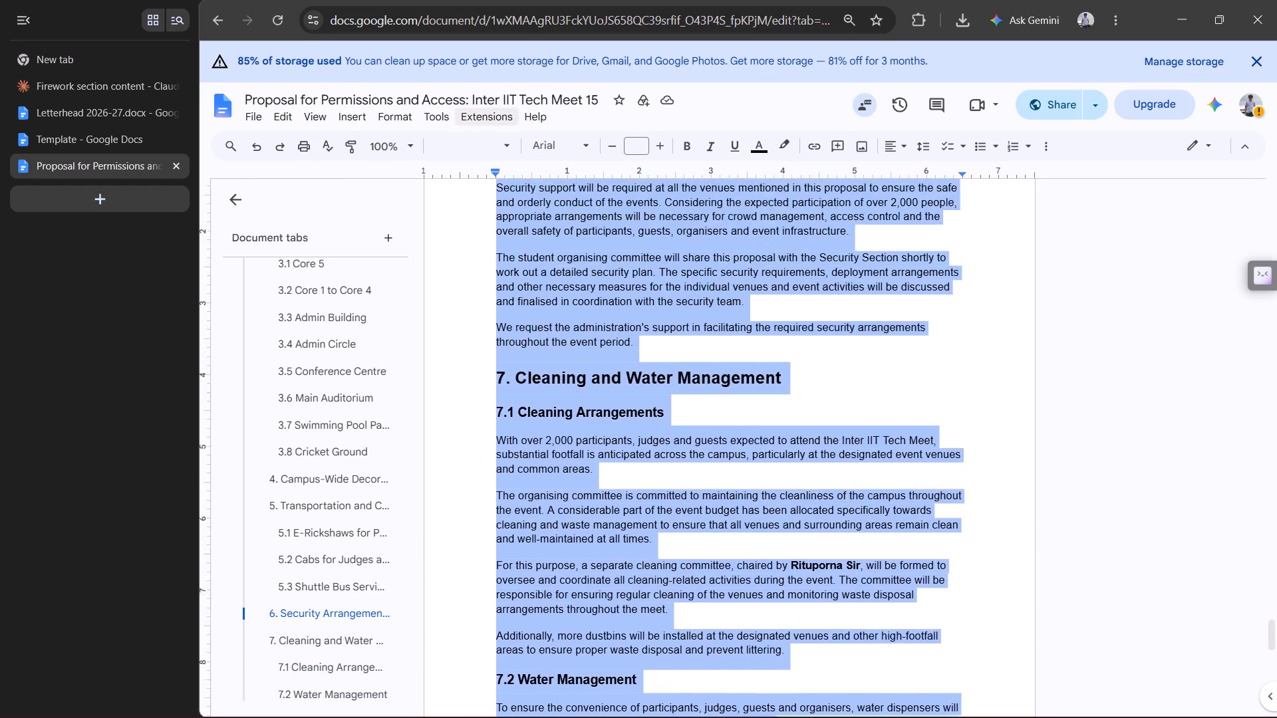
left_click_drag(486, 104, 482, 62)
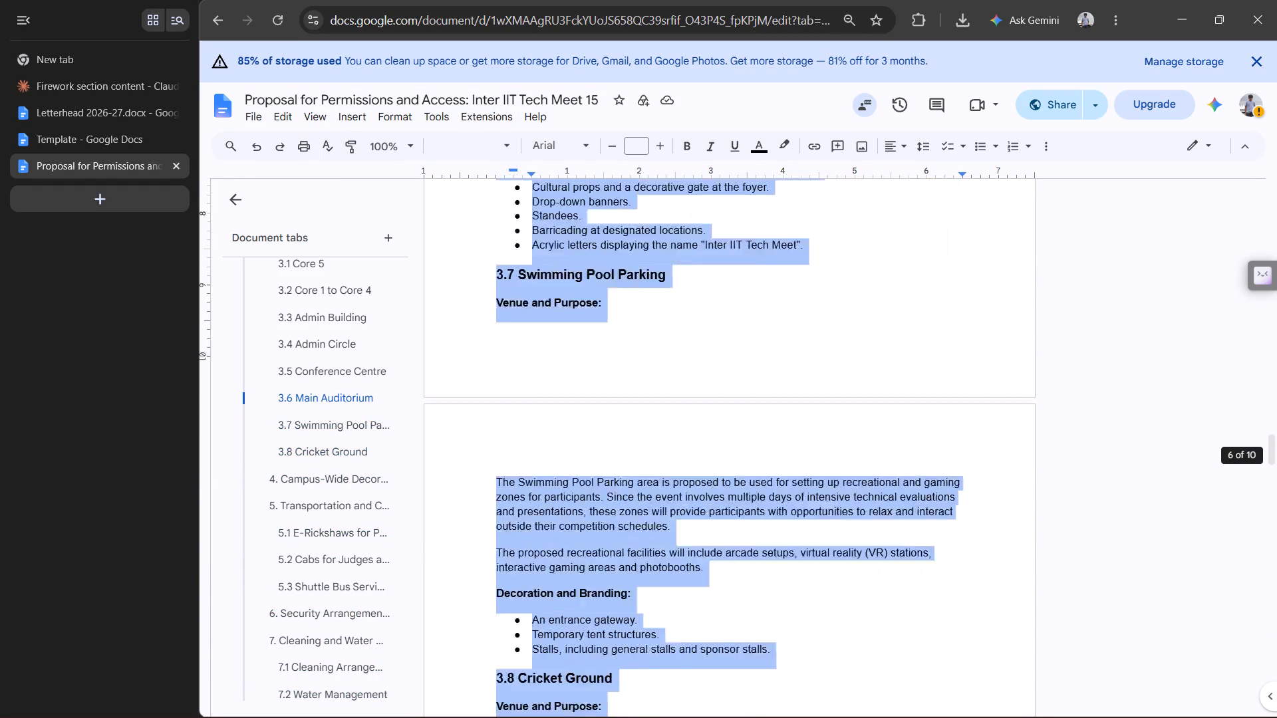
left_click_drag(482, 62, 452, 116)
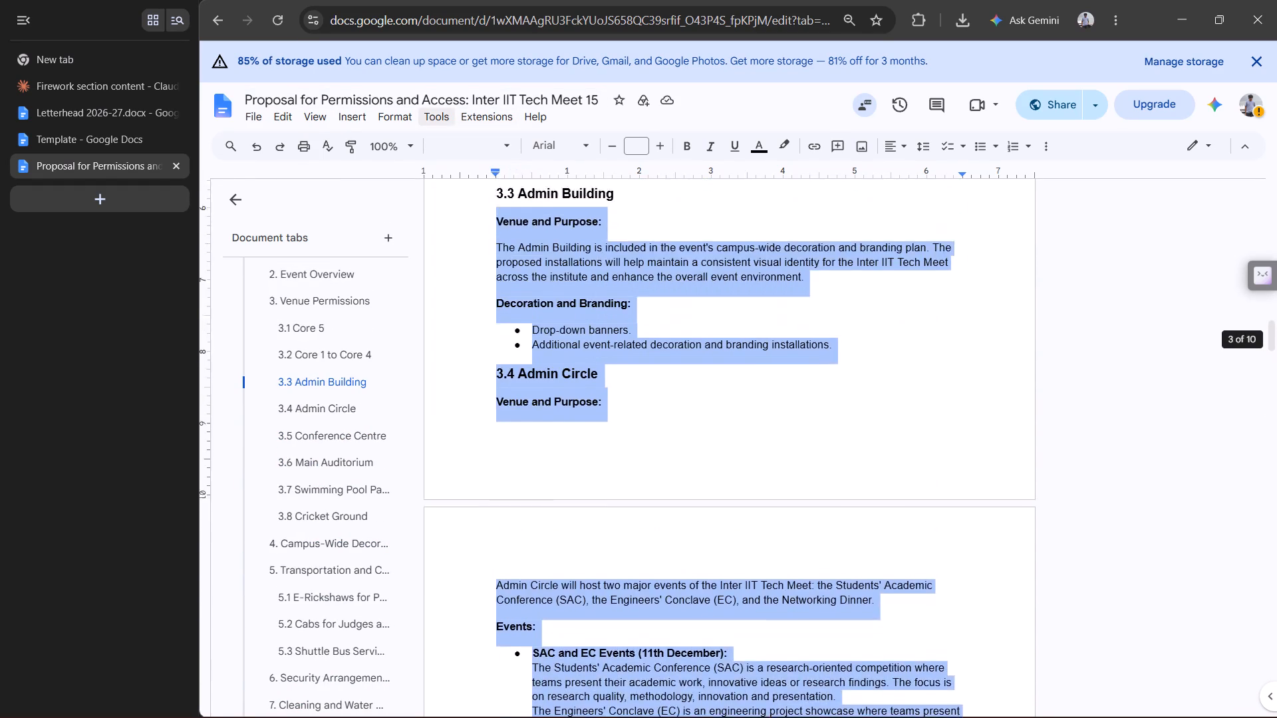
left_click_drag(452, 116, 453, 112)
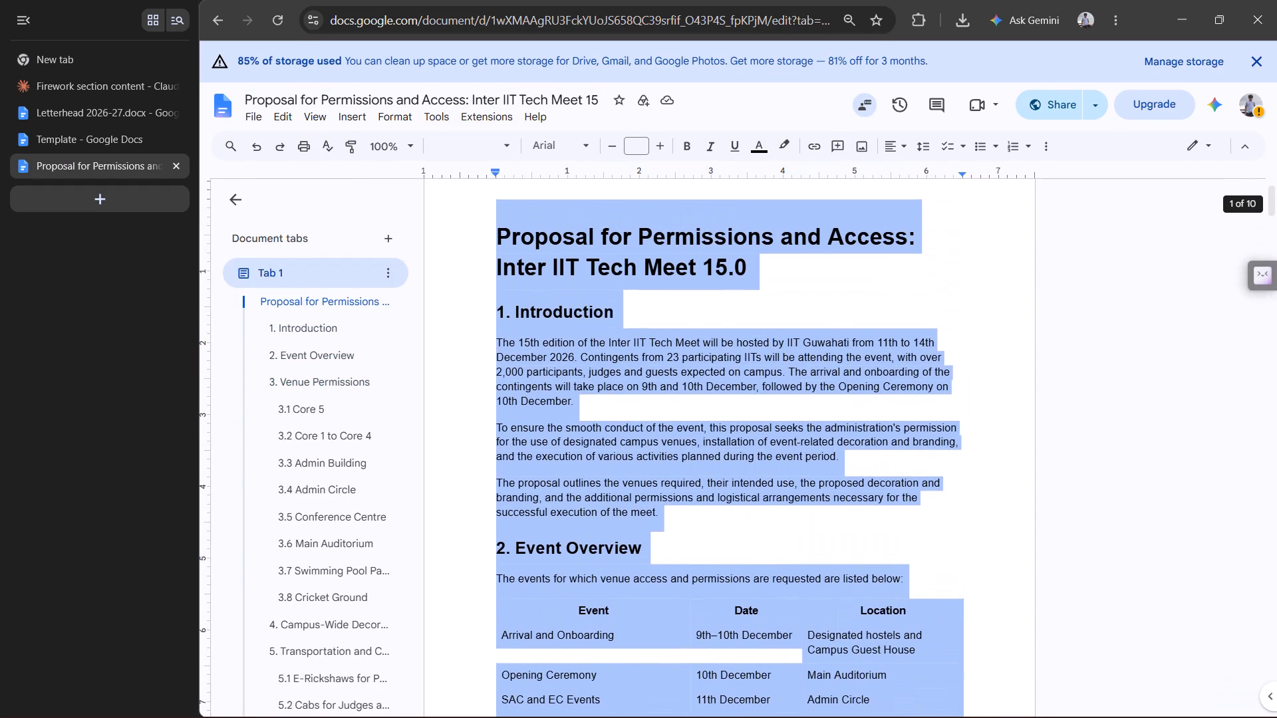